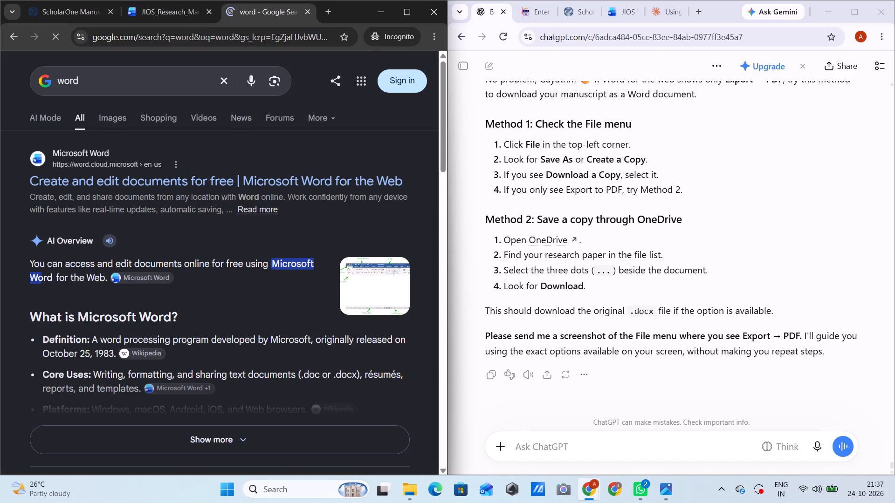
{"action": "left_click", "coordinate": [163, 183]}
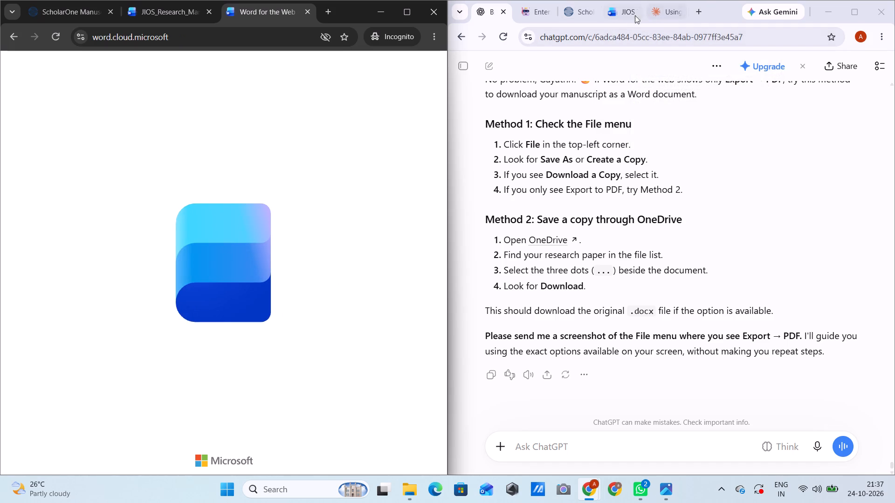
Search for "word" in a new tab of the regular browser window and open Microsoft Word for the Web.
{"action": "left_click", "coordinate": [701, 11]}
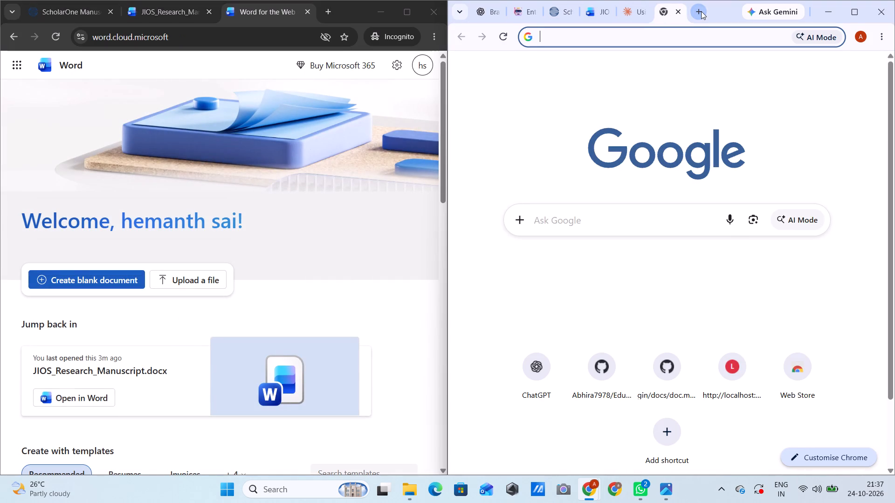
{"action": "left_click", "coordinate": [613, 218]}
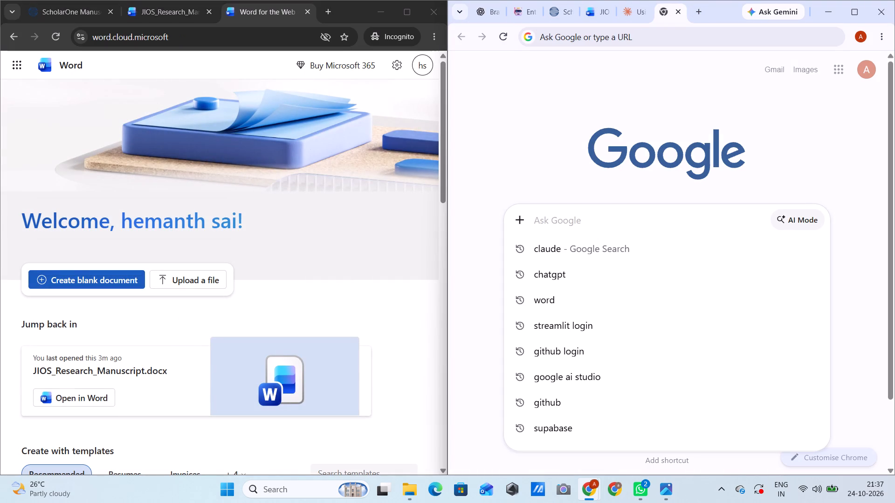
{"action": "type", "text": "word"}
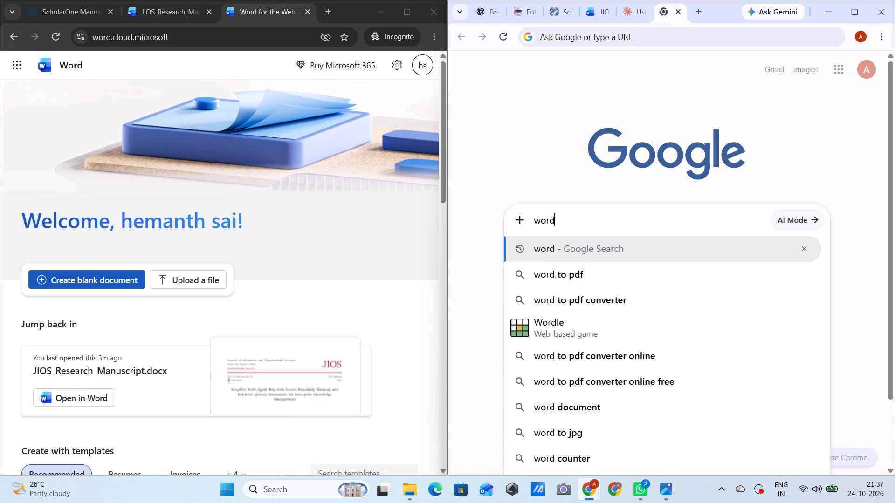
{"action": "key", "text": "Return"}
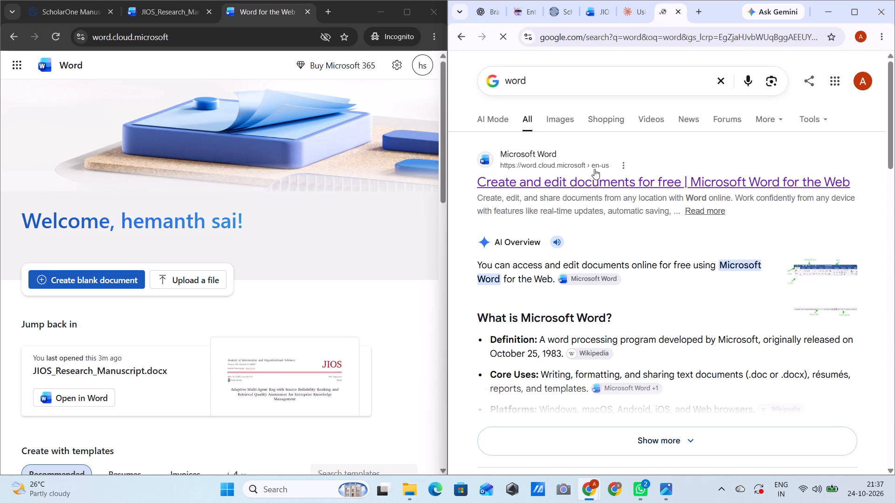
{"action": "left_click", "coordinate": [595, 172]}
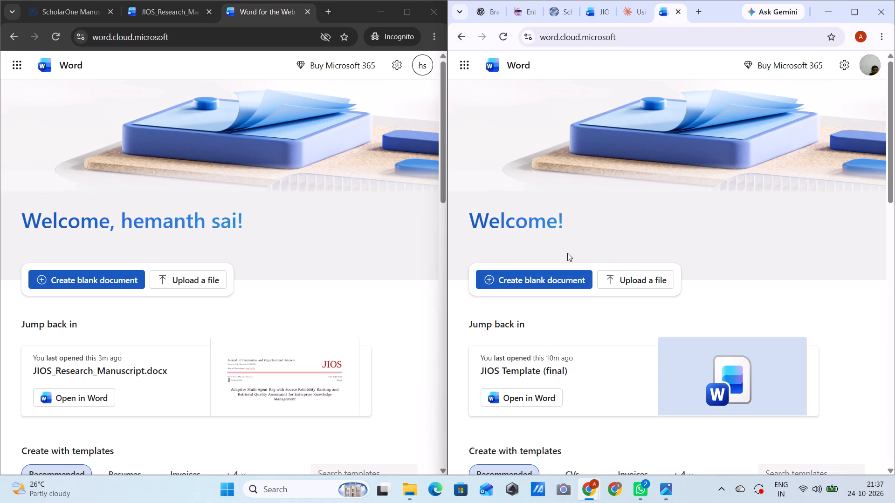
Upload "JIOS Title Page (final)" from the JIOS_Template folder in Documents to Word in the regular browser window.
{"action": "left_click", "coordinate": [630, 283]}
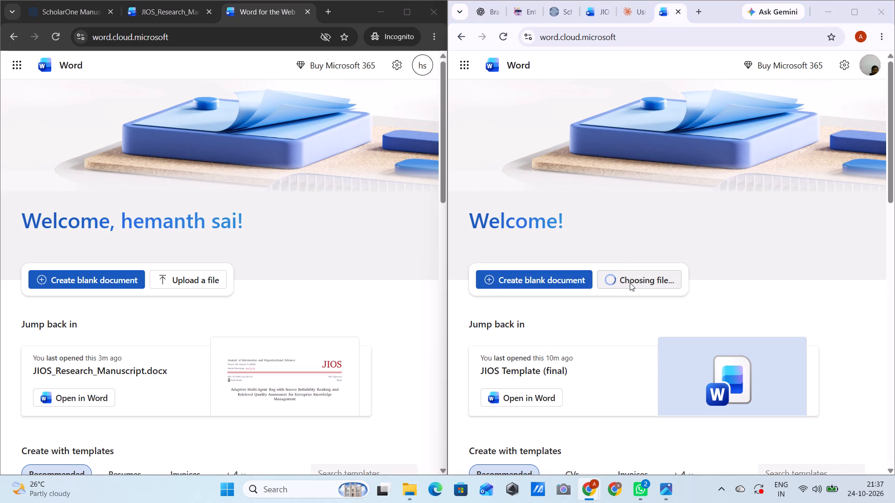
{"action": "scroll", "coordinate": [505, 138], "scroll_direction": "up", "scroll_amount": 1}
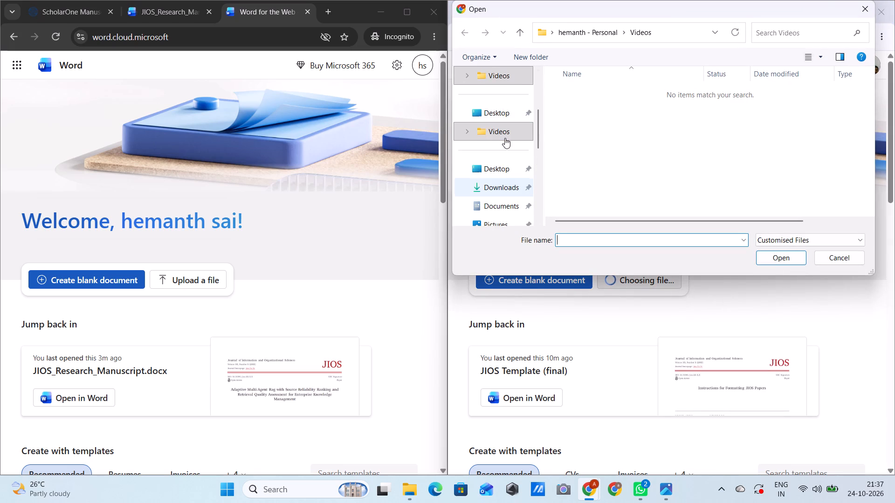
{"action": "scroll", "coordinate": [505, 138], "scroll_direction": "up", "scroll_amount": 1}
{"action": "left_click", "coordinate": [509, 186]}
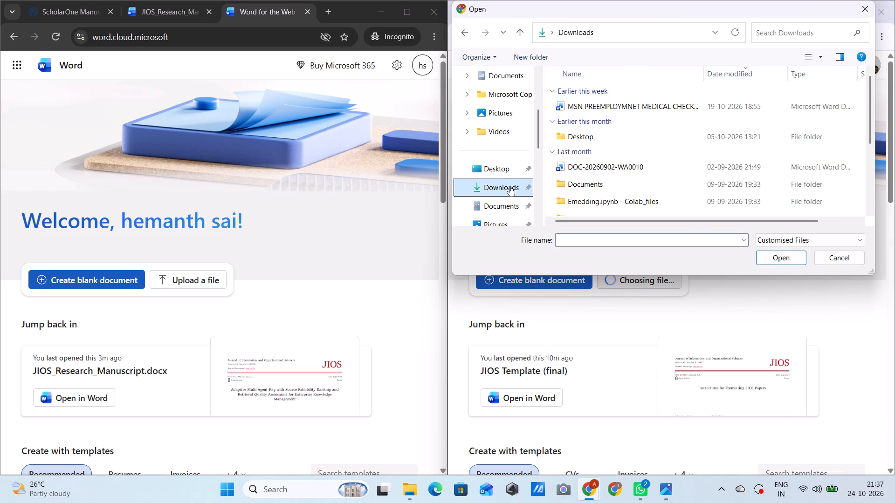
{"action": "scroll", "coordinate": [601, 175], "scroll_direction": "down", "scroll_amount": 1}
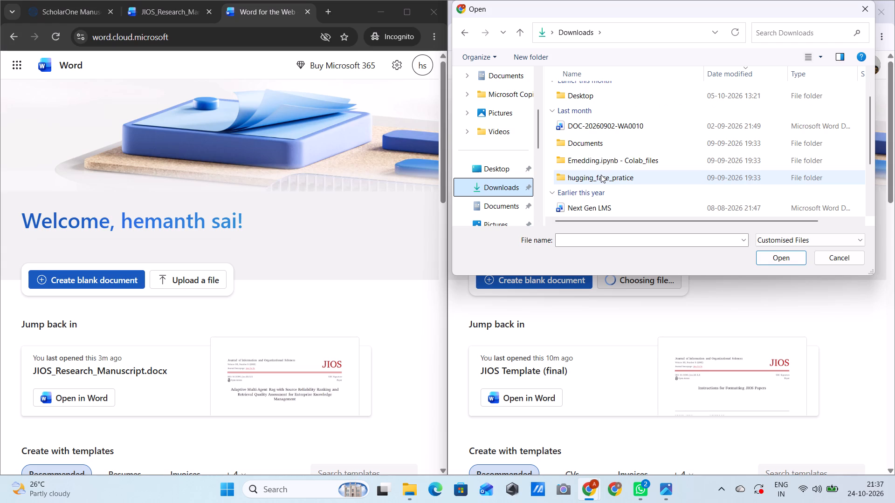
{"action": "scroll", "coordinate": [601, 175], "scroll_direction": "down", "scroll_amount": 1}
{"action": "scroll", "coordinate": [601, 175], "scroll_direction": "up", "scroll_amount": 2}
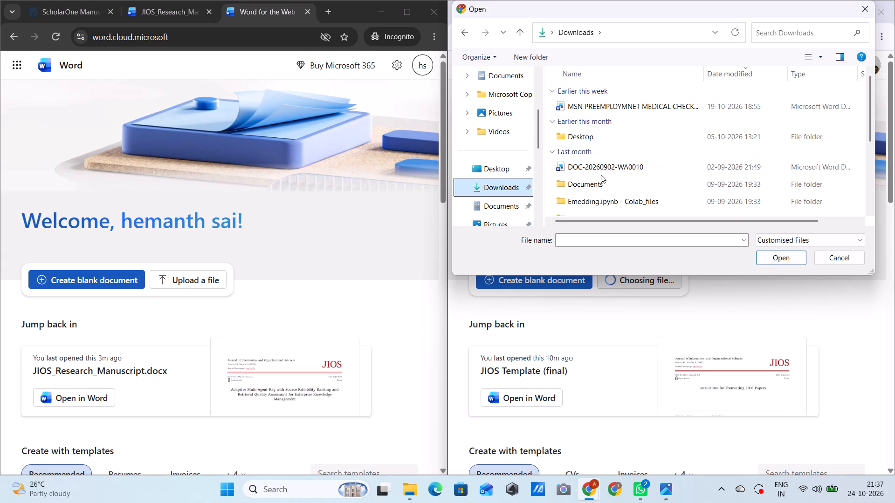
{"action": "scroll", "coordinate": [501, 92], "scroll_direction": "up", "scroll_amount": 1}
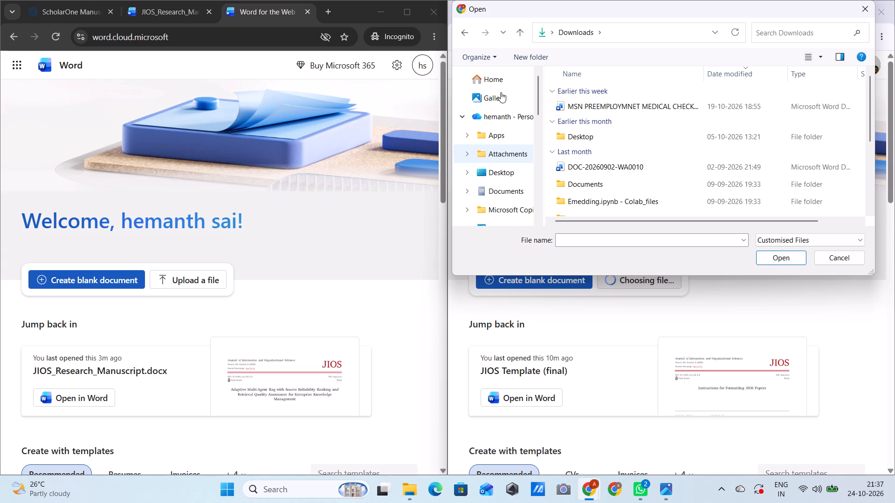
{"action": "left_click", "coordinate": [512, 196]}
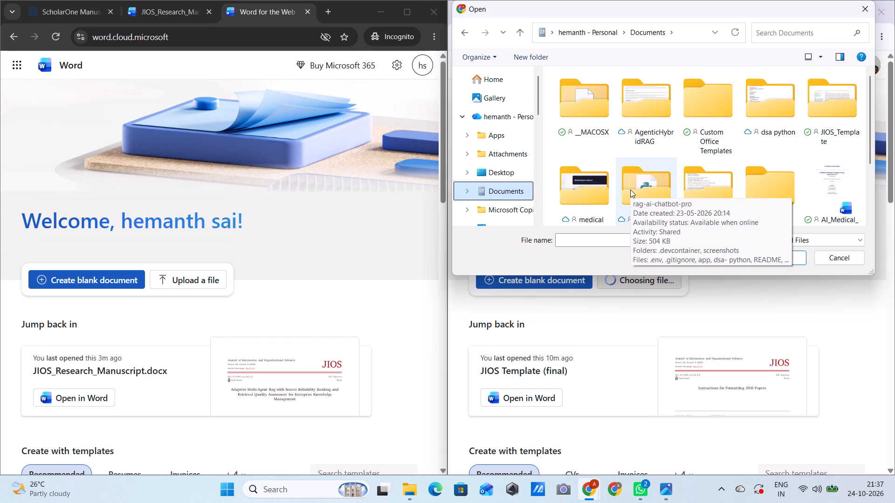
{"action": "left_click", "coordinate": [842, 108]}
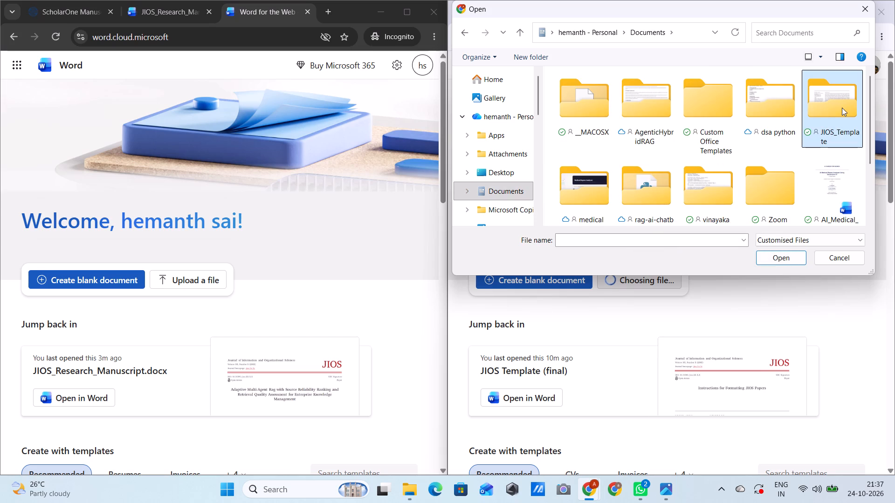
{"action": "double_click", "coordinate": [842, 108]}
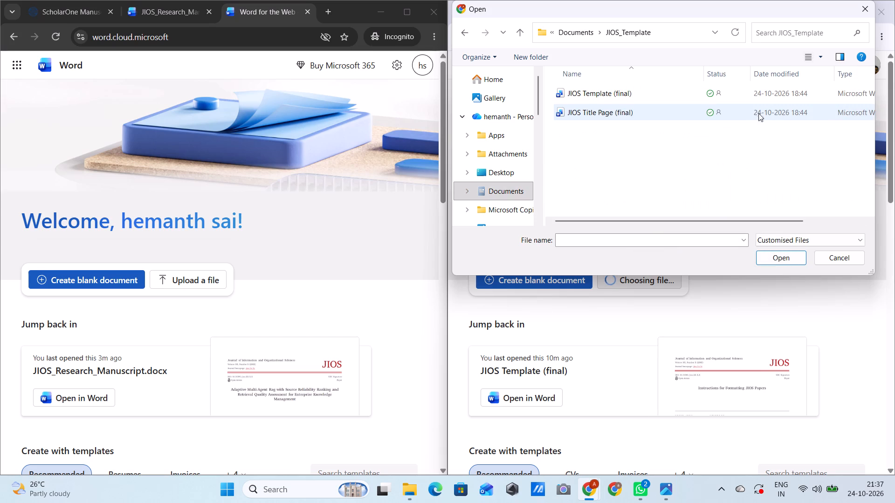
{"action": "double_click", "coordinate": [740, 113]}
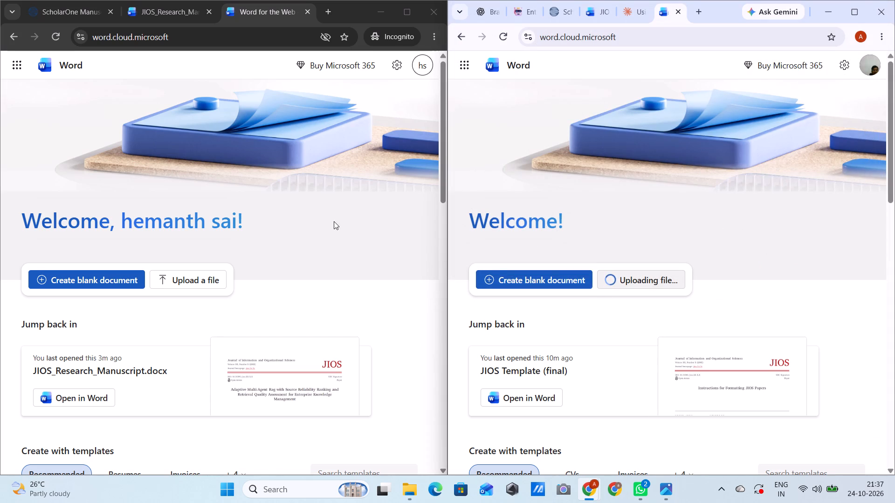
Upload "JIOS Title Page (final)" from the JIOS_Template folder in Documents to Word in the incognito window.
{"action": "left_click", "coordinate": [195, 279]}
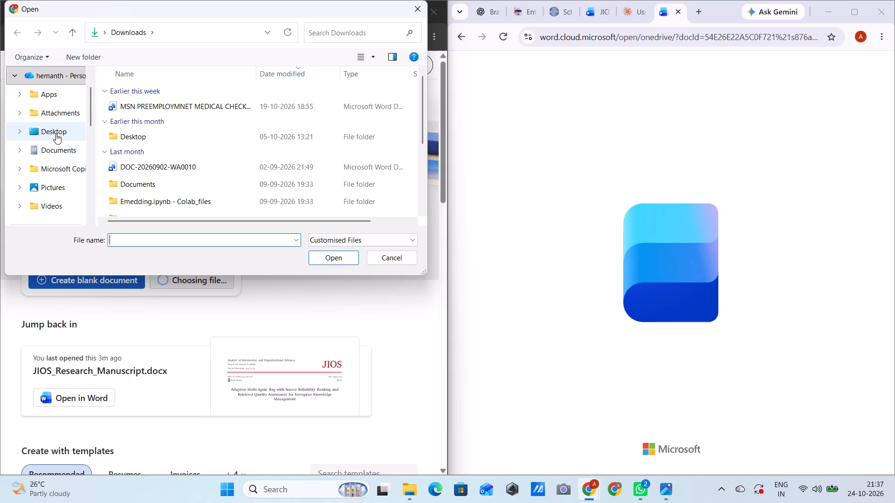
{"action": "scroll", "coordinate": [56, 134], "scroll_direction": "down", "scroll_amount": 1}
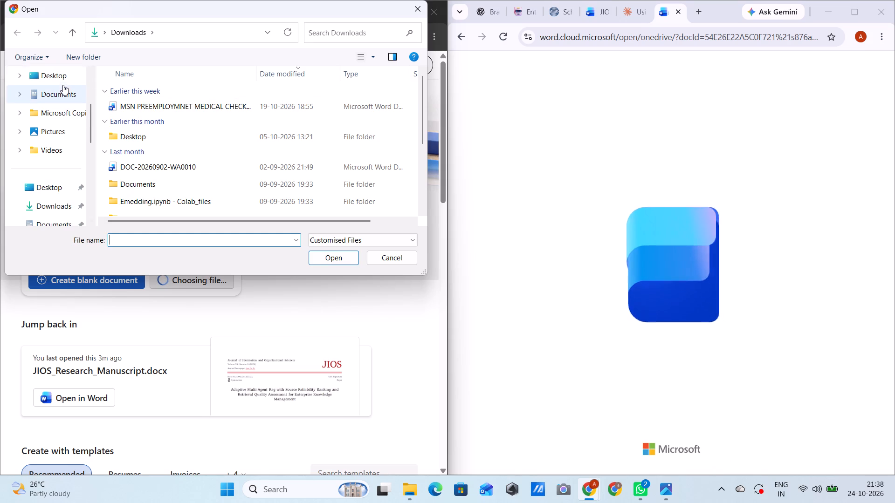
{"action": "left_click", "coordinate": [61, 95]}
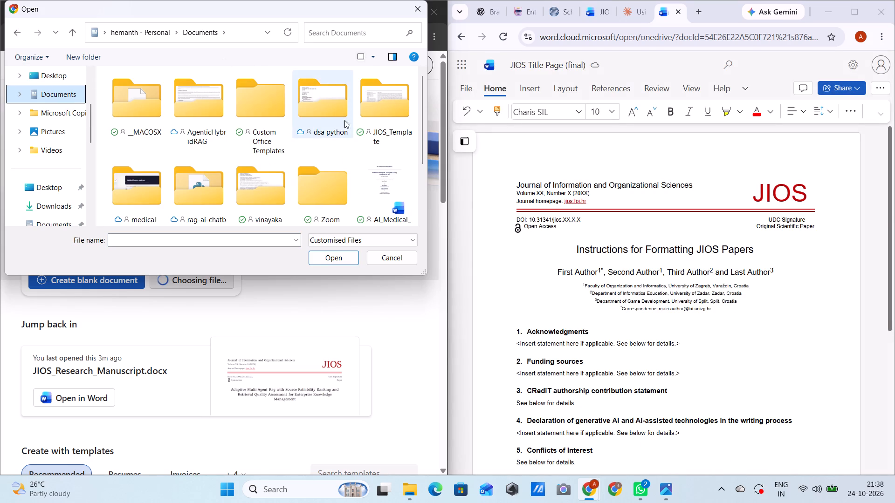
{"action": "double_click", "coordinate": [381, 119]}
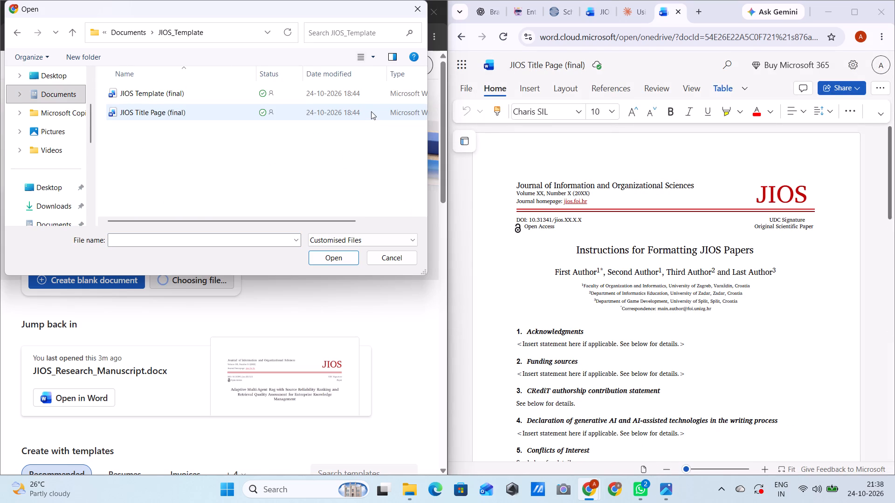
{"action": "double_click", "coordinate": [368, 108]}
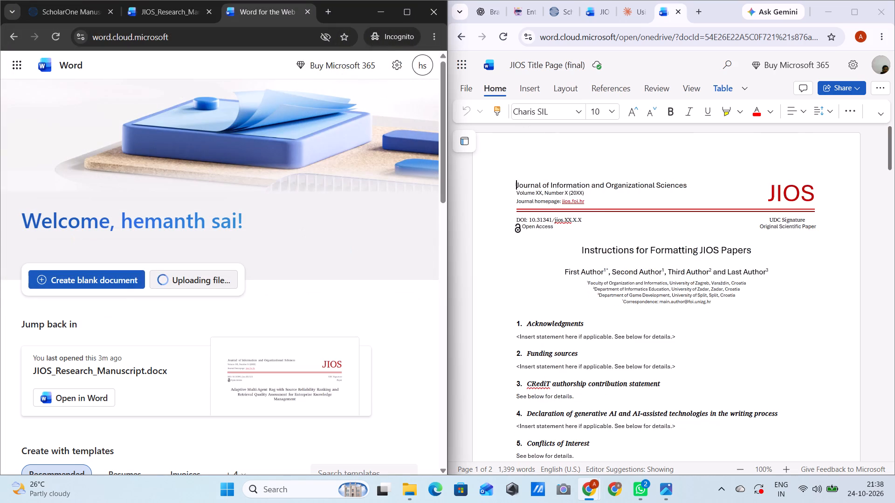
Read through the title page template's instructions on acknowledgements, funding, CRediT authorship, generative AI declaration and conflicts of interest.
{"action": "scroll", "coordinate": [594, 291], "scroll_direction": "down", "scroll_amount": 8}
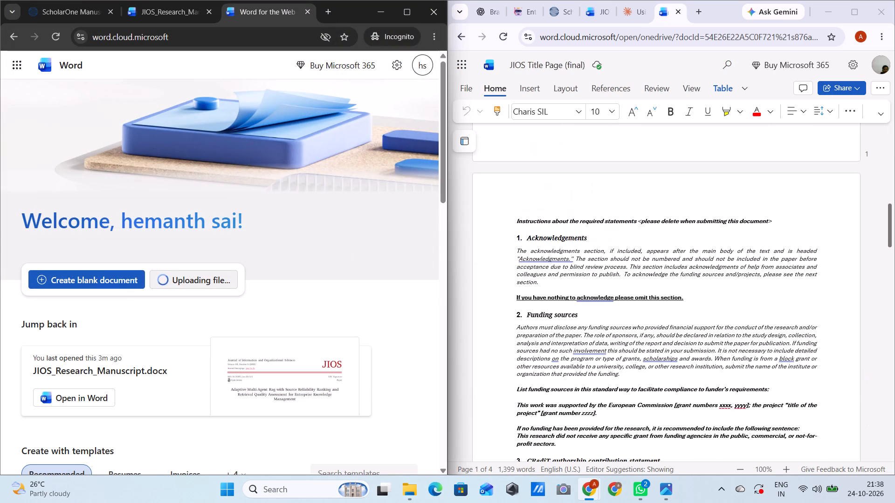
{"action": "scroll", "coordinate": [594, 291], "scroll_direction": "down", "scroll_amount": 11}
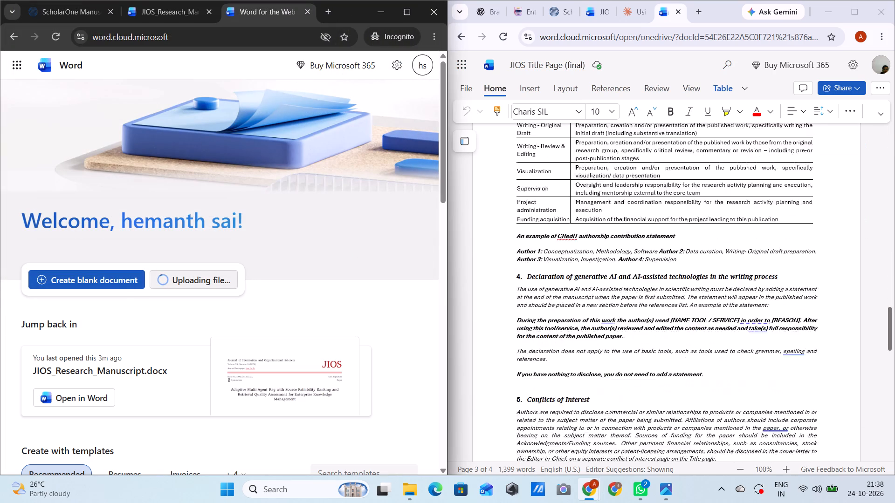
{"action": "scroll", "coordinate": [594, 291], "scroll_direction": "down", "scroll_amount": 12}
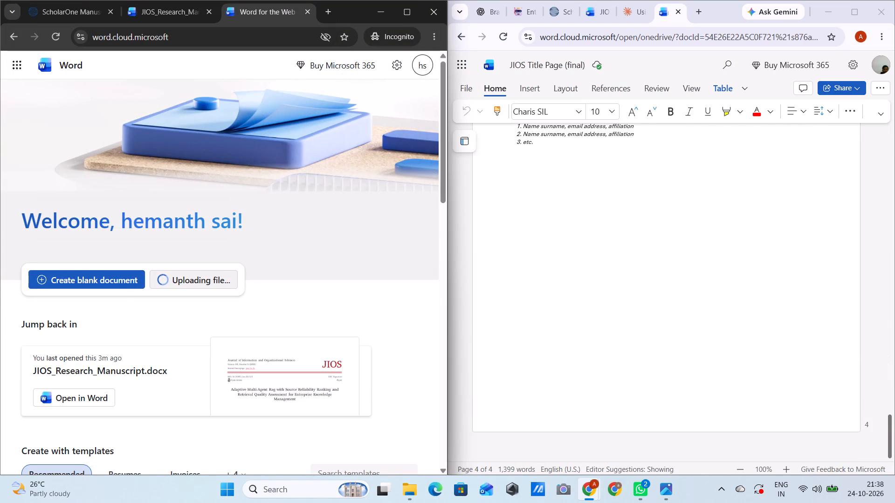
{"action": "scroll", "coordinate": [594, 291], "scroll_direction": "down", "scroll_amount": 1}
{"action": "scroll", "coordinate": [594, 291], "scroll_direction": "up", "scroll_amount": 11}
{"action": "scroll", "coordinate": [594, 291], "scroll_direction": "down", "scroll_amount": 3}
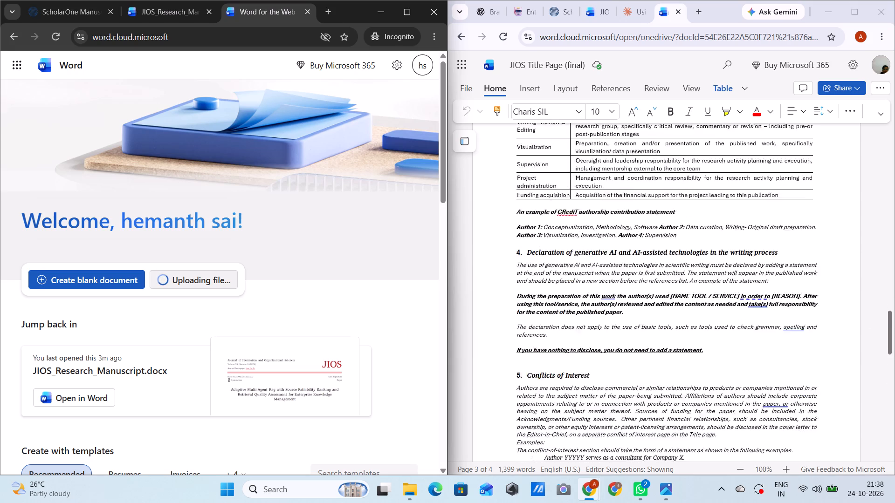
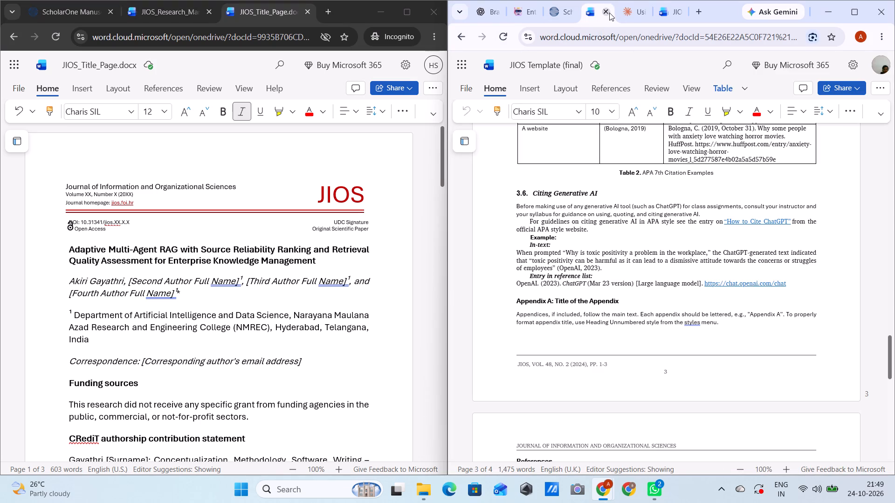
{"action": "left_click", "coordinate": [608, 12]}
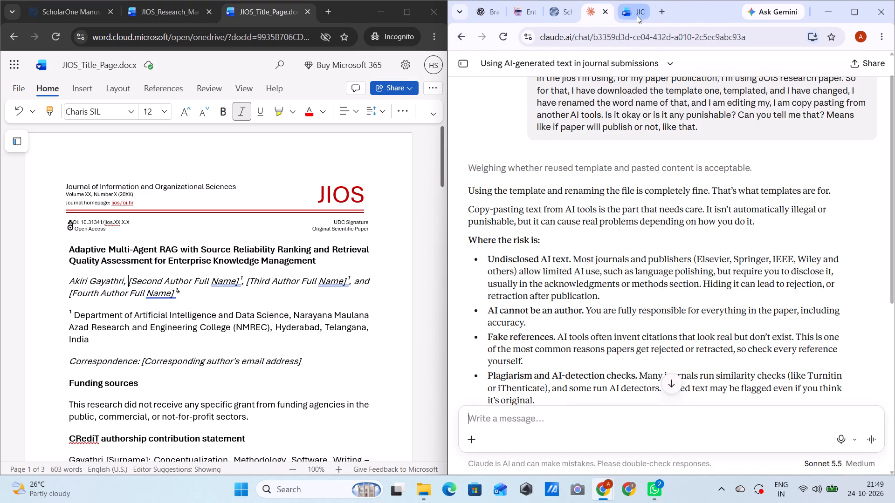
{"action": "left_click", "coordinate": [637, 15]}
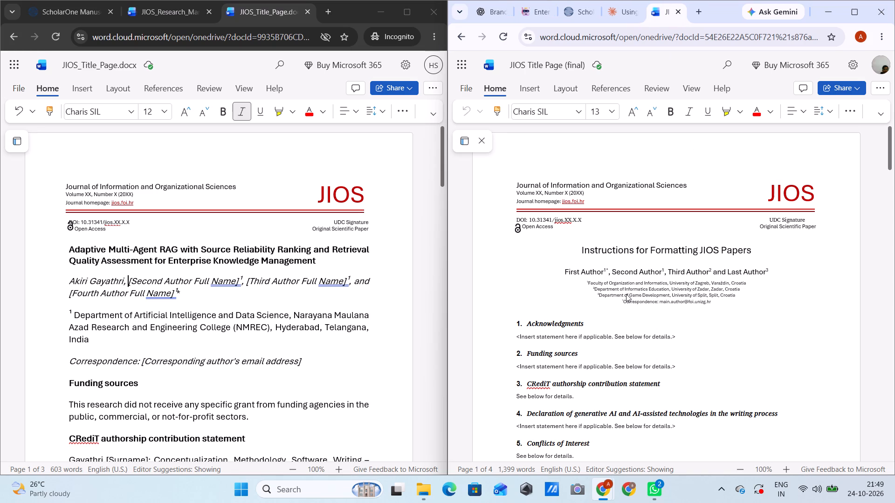
{"action": "scroll", "coordinate": [626, 294], "scroll_direction": "down", "scroll_amount": 2}
Delete the "[Second Author Full Name]" placeholder and its superscript 1 from the author line, keeping the comma that follows.
{"action": "left_click", "coordinate": [234, 282]}
{"action": "key", "text": "BackSpace"}
{"action": "key", "text": "BackSpace"}
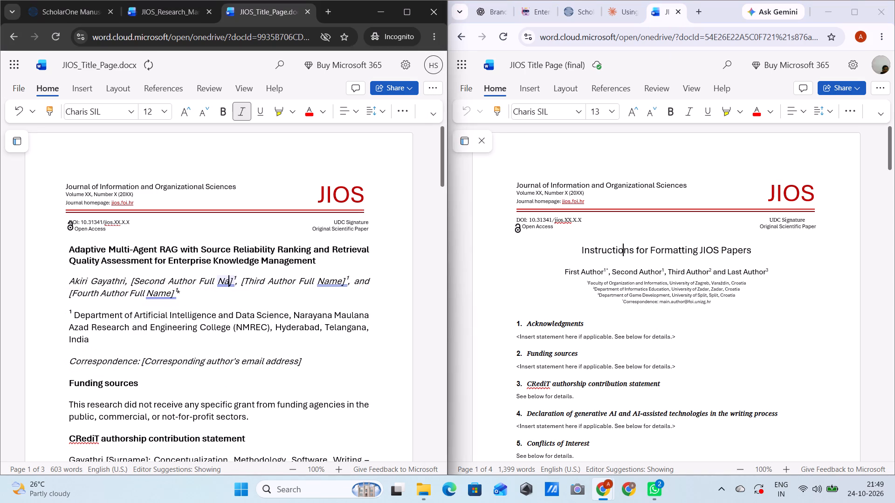
{"action": "key", "text": "BackSpace"}
{"action": "key", "text": "BackSpace"}
{"action": "key", "text": "BackSpace"}
{"action": "key", "text": "BackSpace"}
{"action": "key", "text": "BackSpace"}
{"action": "key", "text": "BackSpace"}
{"action": "key", "text": "BackSpace"}
{"action": "key", "text": "BackSpace"}
{"action": "key", "text": "BackSpace"}
{"action": "key", "text": "BackSpace"}
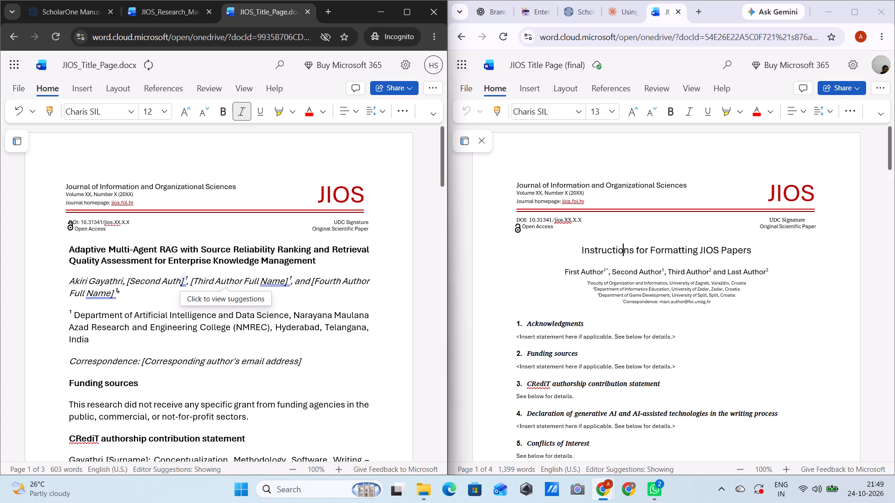
{"action": "key", "text": "Right"}
{"action": "key", "text": "Right"}
{"action": "key", "text": "Right"}
{"action": "key", "text": "Left"}
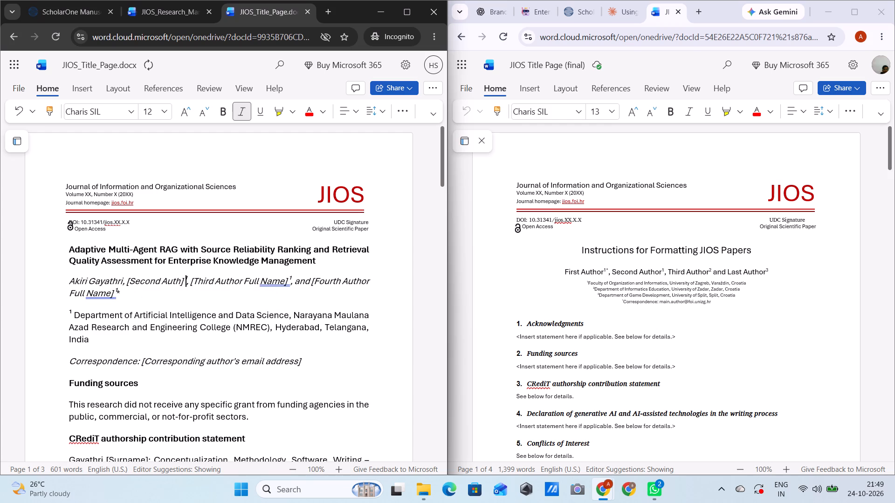
{"action": "key", "text": "BackSpace"}
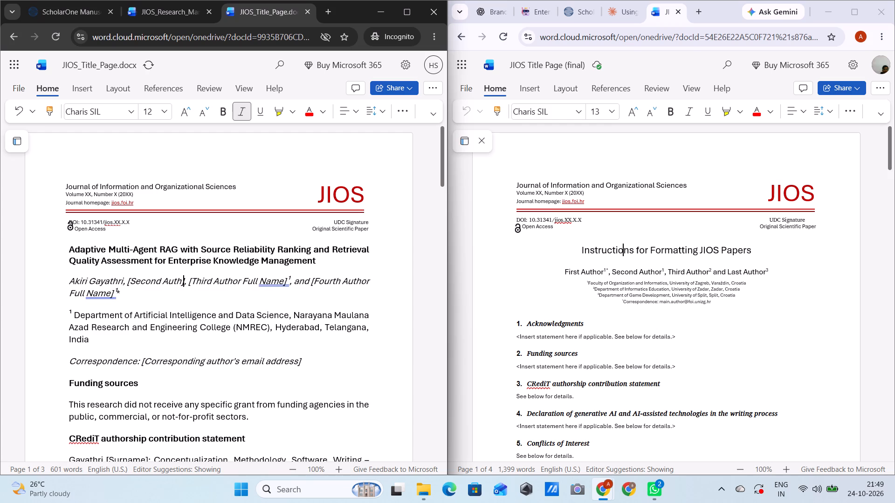
{"action": "key", "text": "BackSpace"}
{"action": "key", "text": "BackSpace"}
{"action": "key", "text": "BackSpace"}
{"action": "key", "text": "BackSpace"}
{"action": "key", "text": "BackSpace"}
{"action": "key", "text": "BackSpace"}
{"action": "key", "text": "BackSpace"}
{"action": "key", "text": "BackSpace"}
{"action": "key", "text": "BackSpace"}
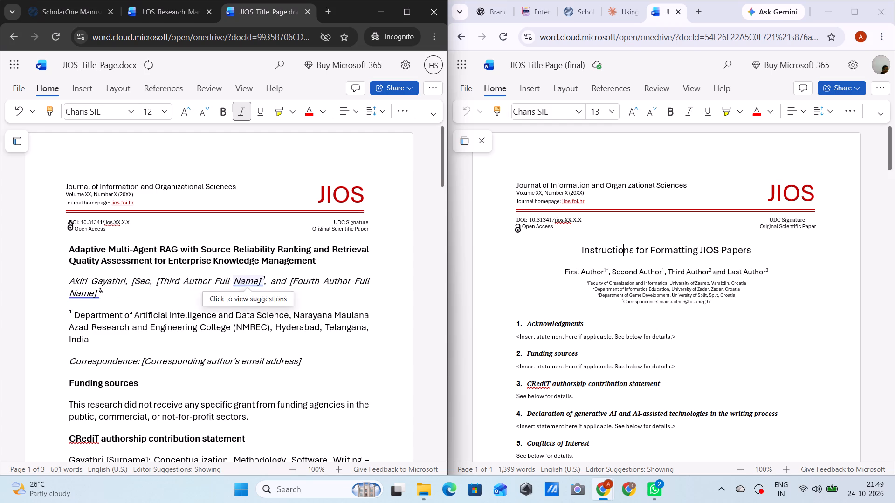
{"action": "key", "text": "BackSpace"}
{"action": "key", "text": "BackSpace"}
{"action": "key", "text": "BackSpace"}
{"action": "key", "text": "BackSpace"}
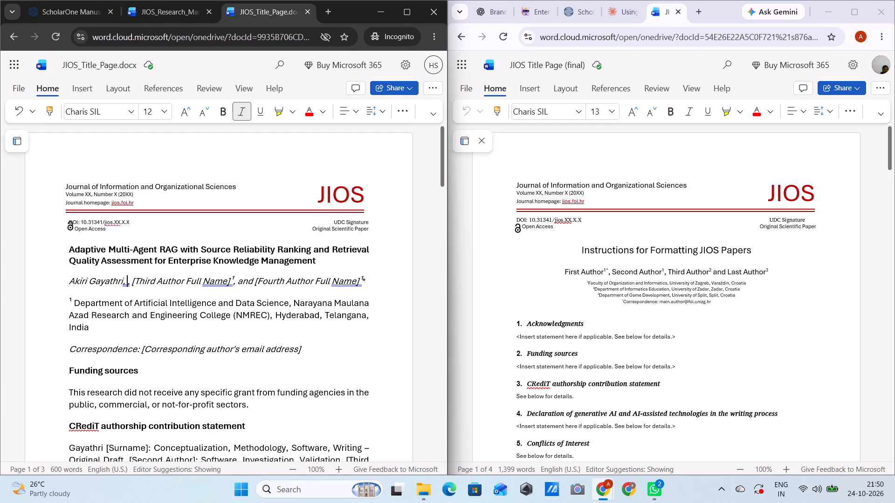
Enter the second author's name, initials first, after the first author in the author line.
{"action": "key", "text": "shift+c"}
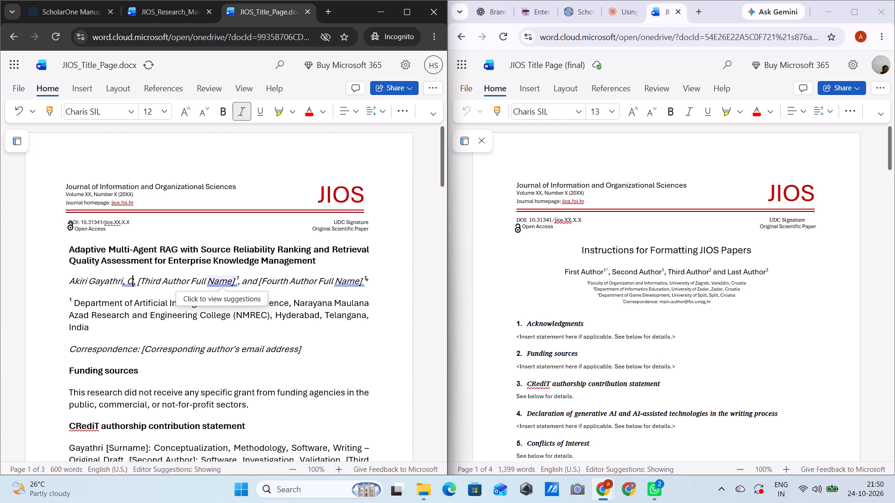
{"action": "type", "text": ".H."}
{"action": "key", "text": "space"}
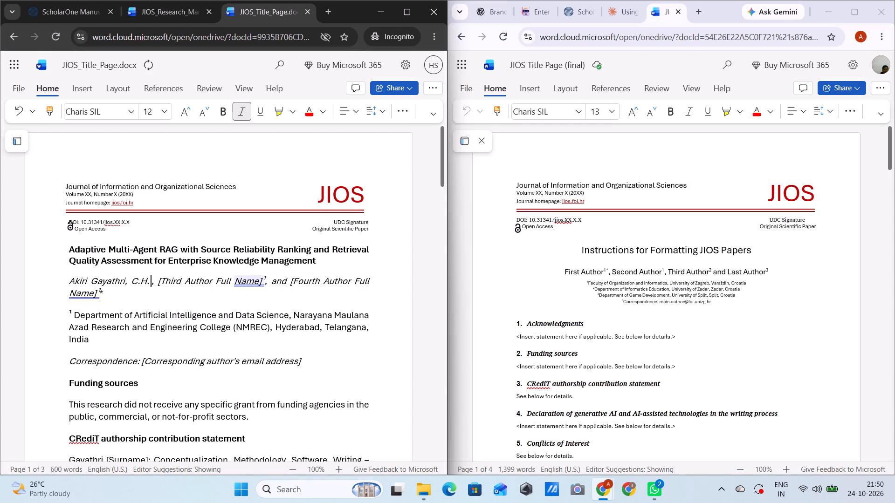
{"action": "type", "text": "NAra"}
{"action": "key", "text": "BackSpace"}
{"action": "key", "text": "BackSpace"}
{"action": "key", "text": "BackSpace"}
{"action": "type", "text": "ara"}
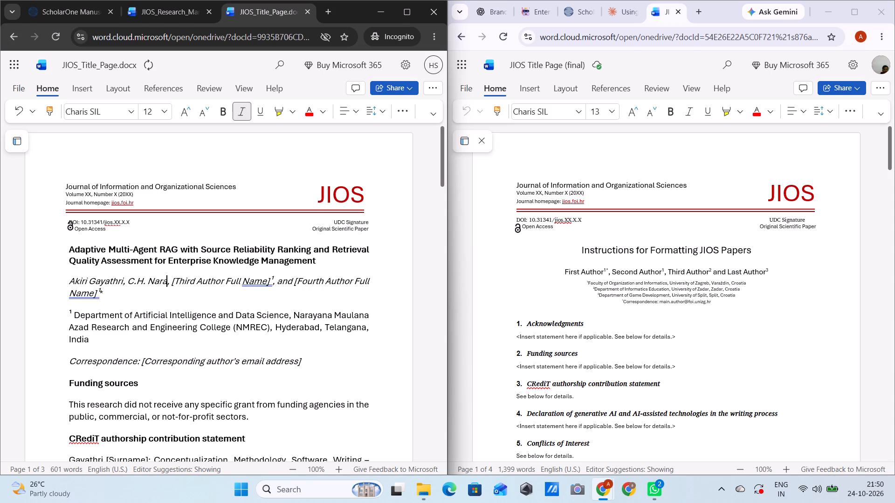
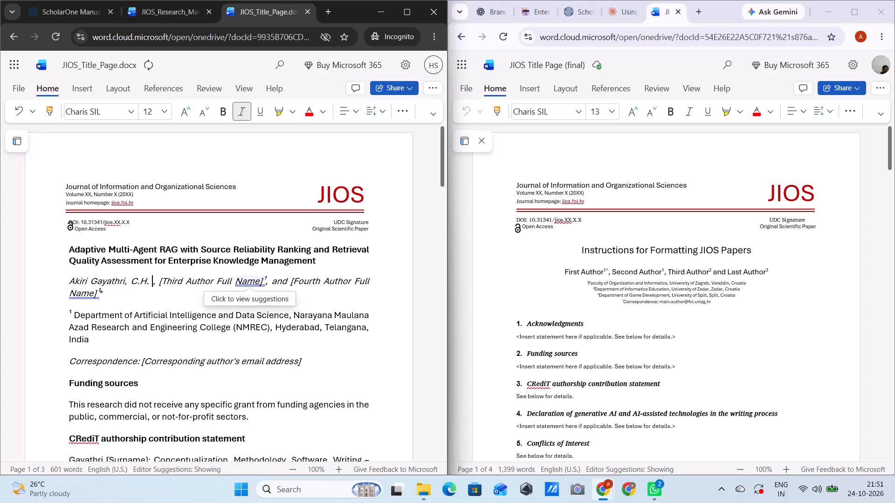
Replace the second author's initials in the author line with the first word of the name spelled out.
{"action": "key", "text": "BackSpace"}
{"action": "key", "text": "BackSpace"}
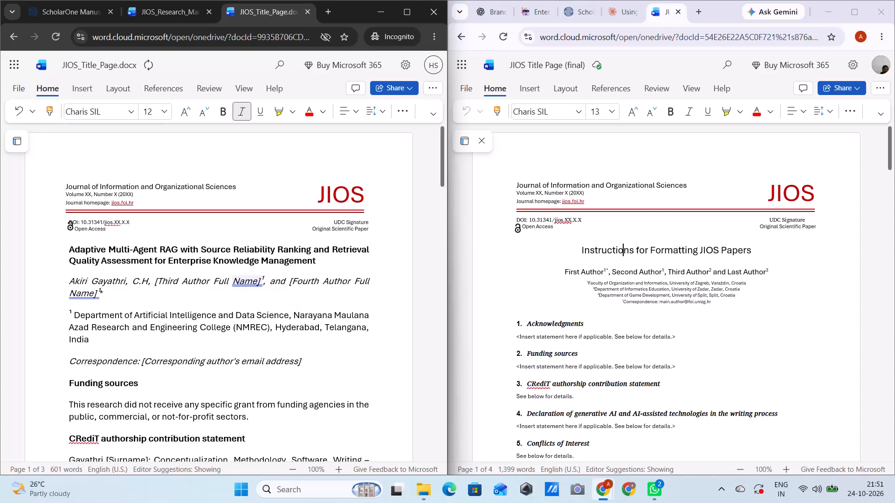
{"action": "key", "text": "BackSpace"}
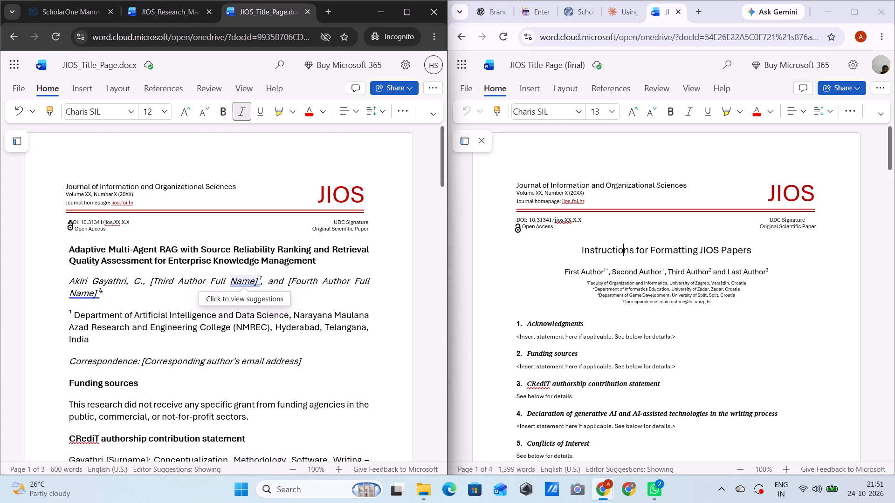
{"action": "key", "text": "BackSpace"}
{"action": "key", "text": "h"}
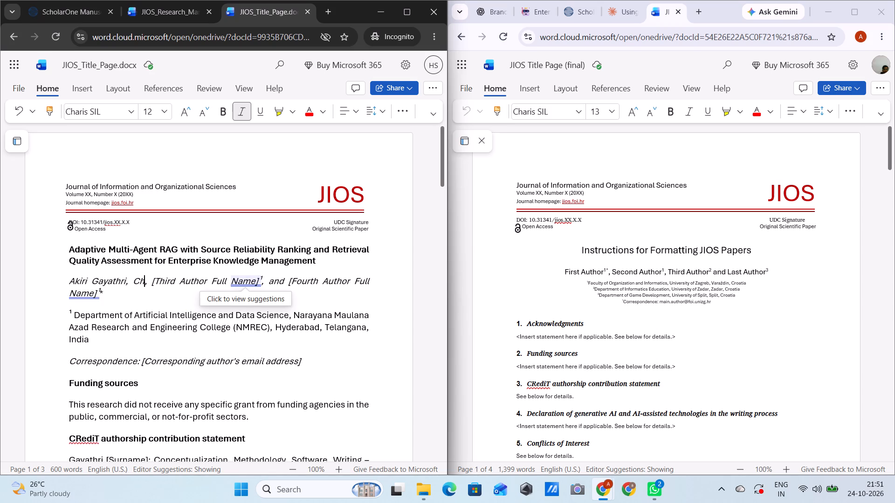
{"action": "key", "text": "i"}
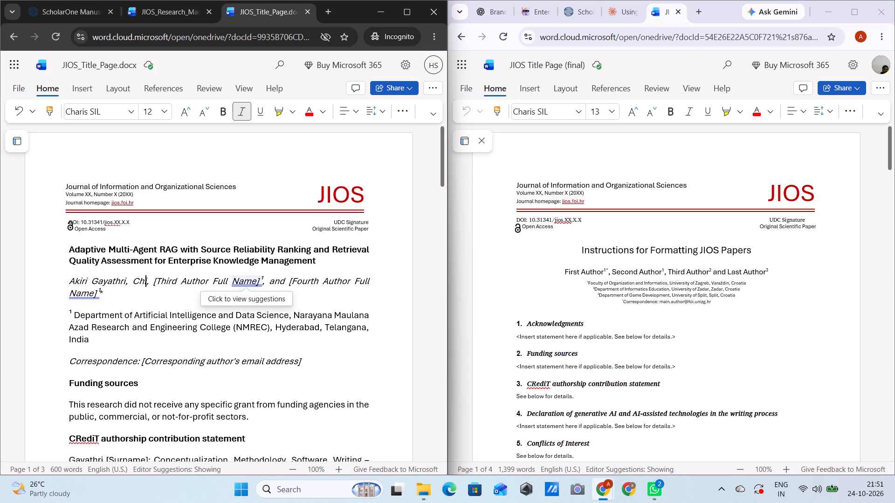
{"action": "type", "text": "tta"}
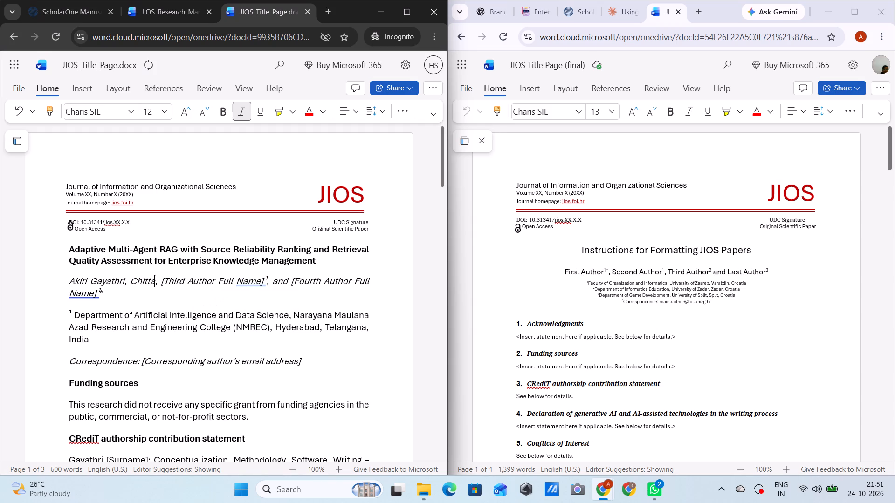
Match the author line to the reference document by setting it to 10 pt and removing its italics.
{"action": "double_click", "coordinate": [632, 268]}
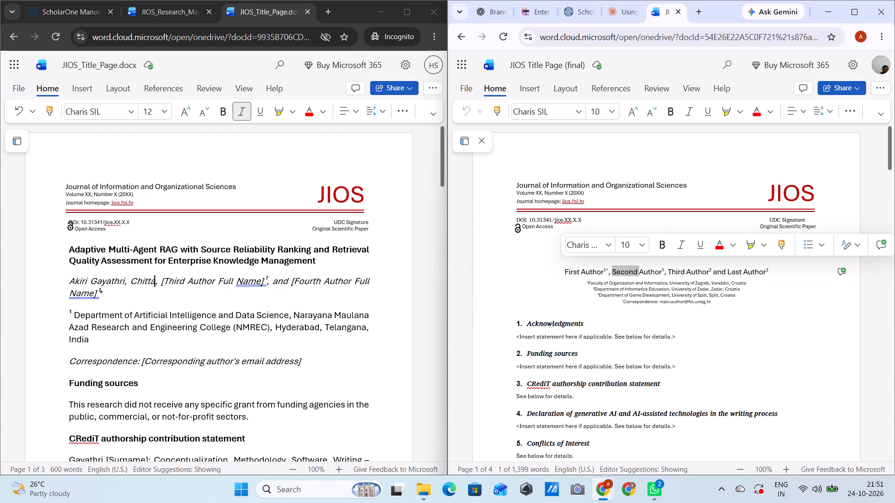
{"action": "triple_click", "coordinate": [262, 280]}
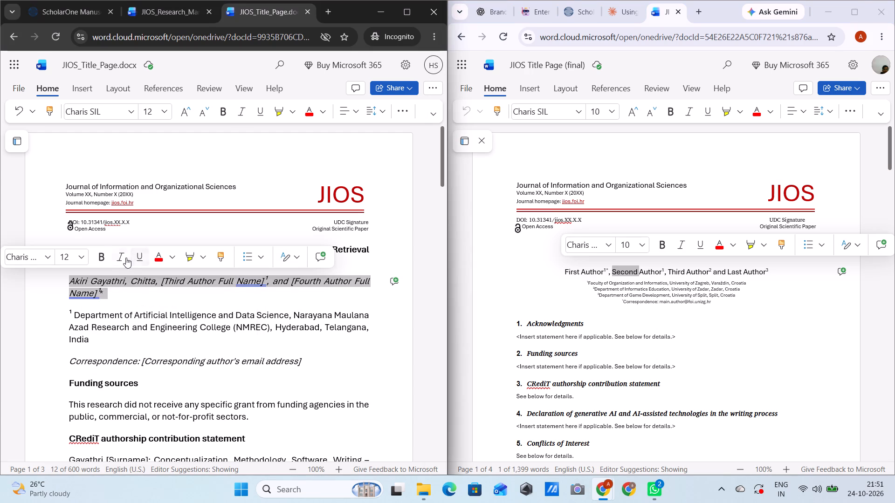
{"action": "left_click", "coordinate": [47, 255]}
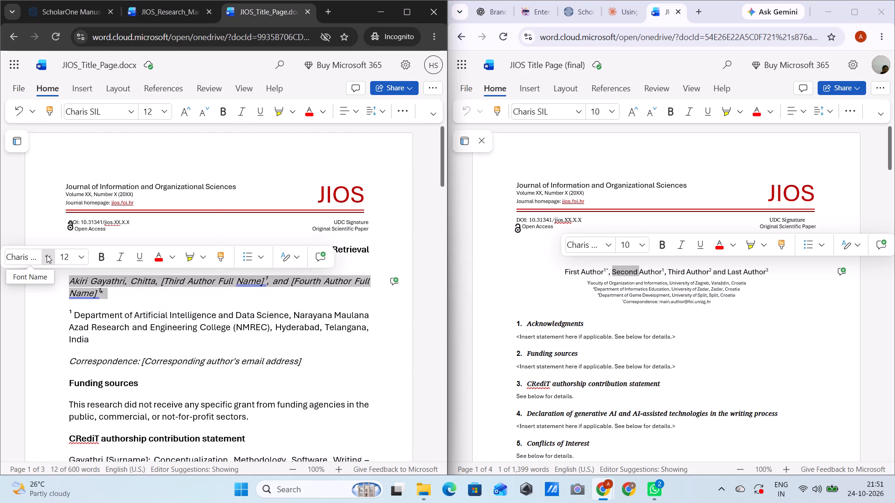
{"action": "left_click", "coordinate": [244, 221]}
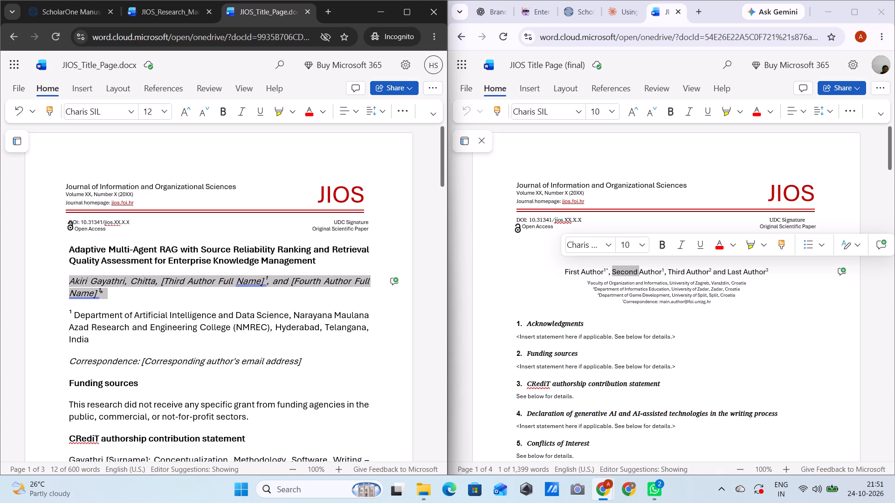
{"action": "triple_click", "coordinate": [134, 280]}
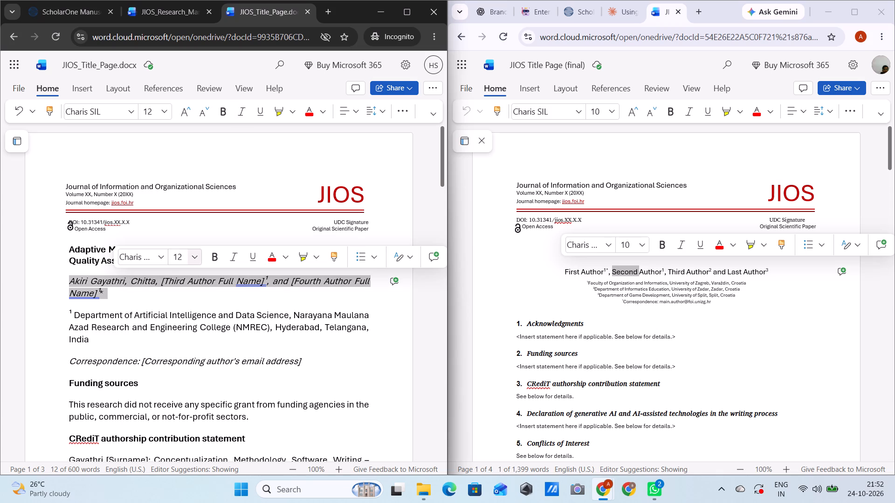
{"action": "left_click", "coordinate": [192, 258]}
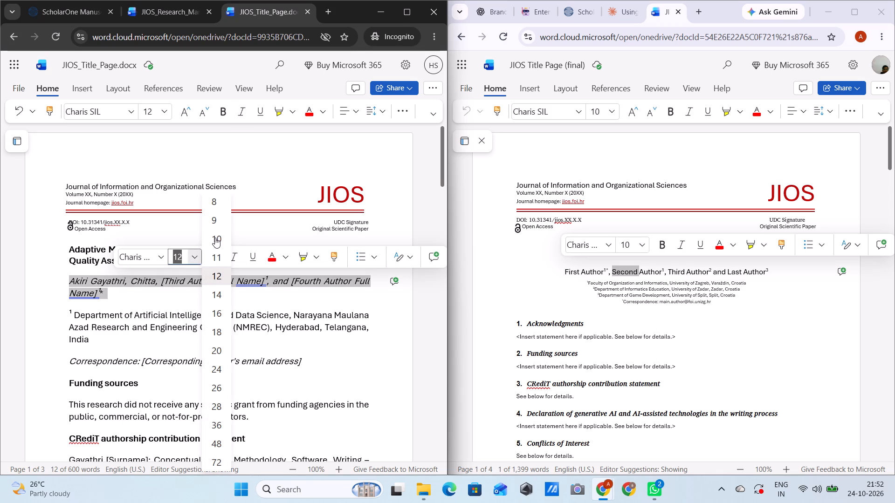
{"action": "left_click", "coordinate": [215, 238]}
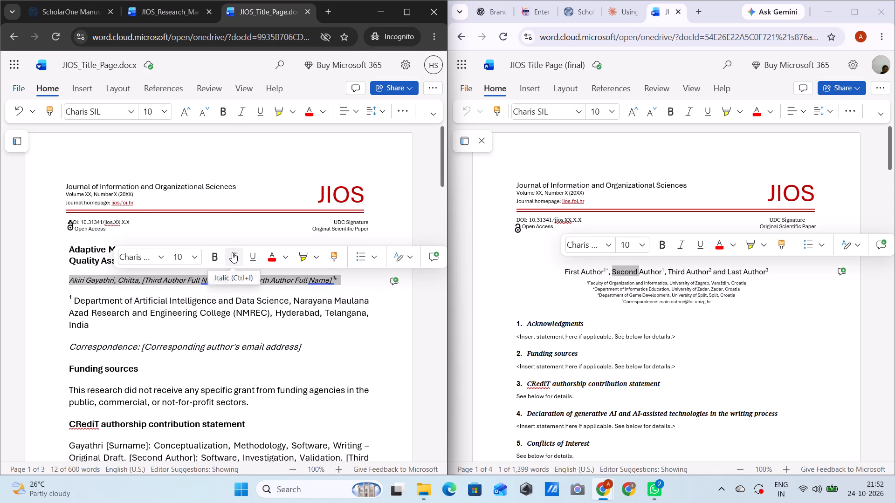
{"action": "left_click", "coordinate": [232, 252]}
{"action": "left_click", "coordinate": [257, 240]}
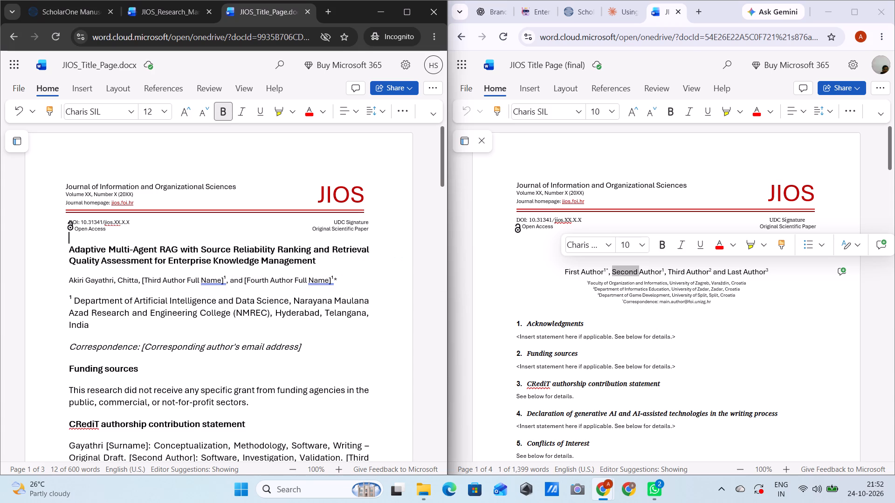
Delete the superscript 1 and asterisk after the "[Fourth Author Full Name]" placeholder in the author line.
{"action": "left_click", "coordinate": [338, 282]}
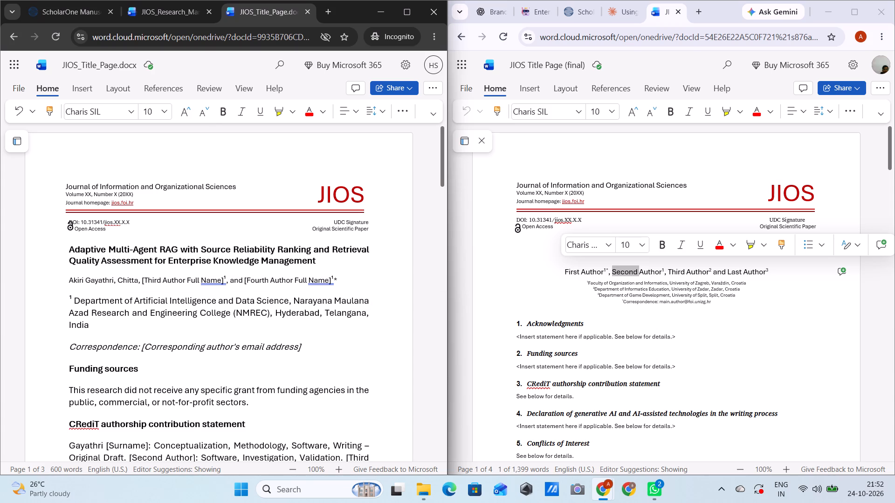
{"action": "key", "text": "BackSpace"}
{"action": "key", "text": "BackSpace"}
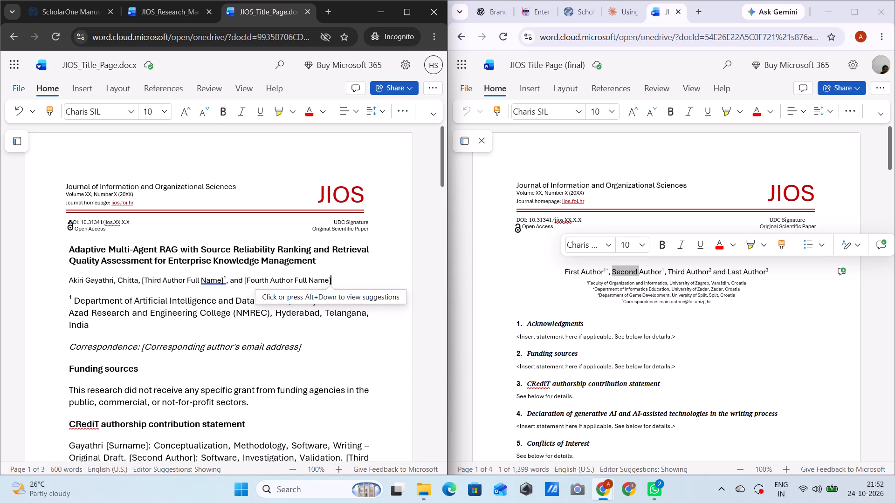
Complete the second author's full name in the author line by adding the remaining two words before the comma.
{"action": "left_click", "coordinate": [136, 280]}
{"action": "key", "text": "Right"}
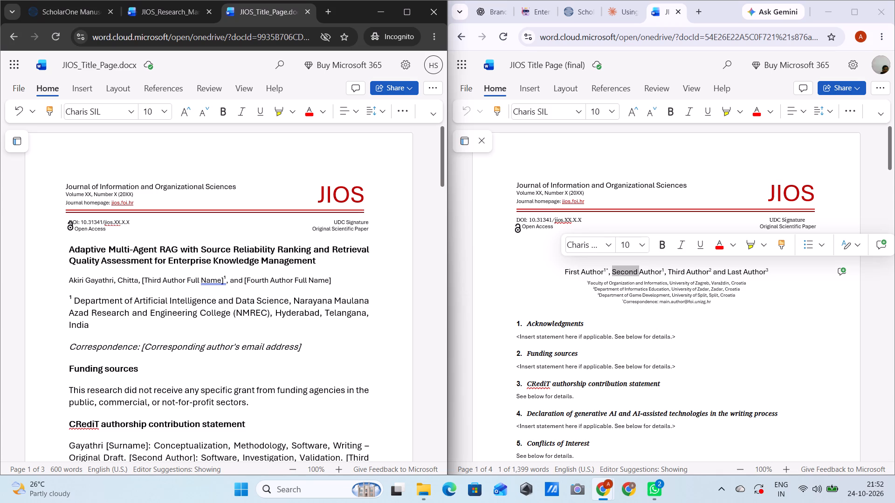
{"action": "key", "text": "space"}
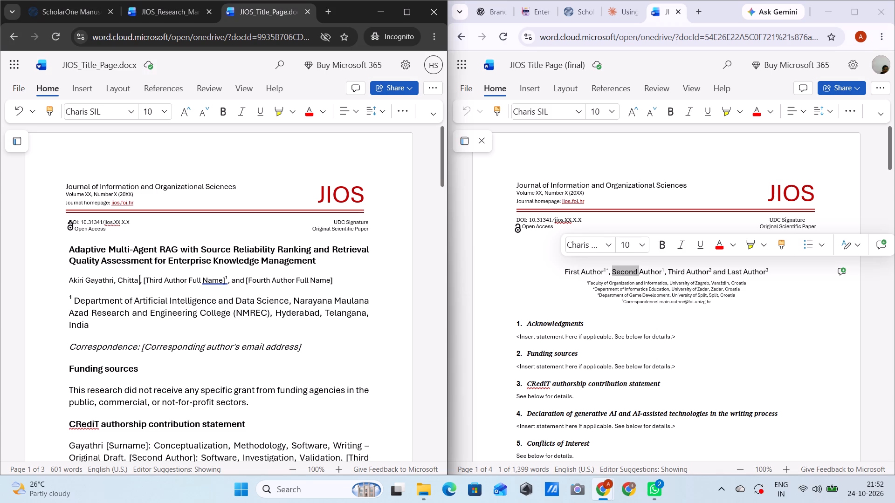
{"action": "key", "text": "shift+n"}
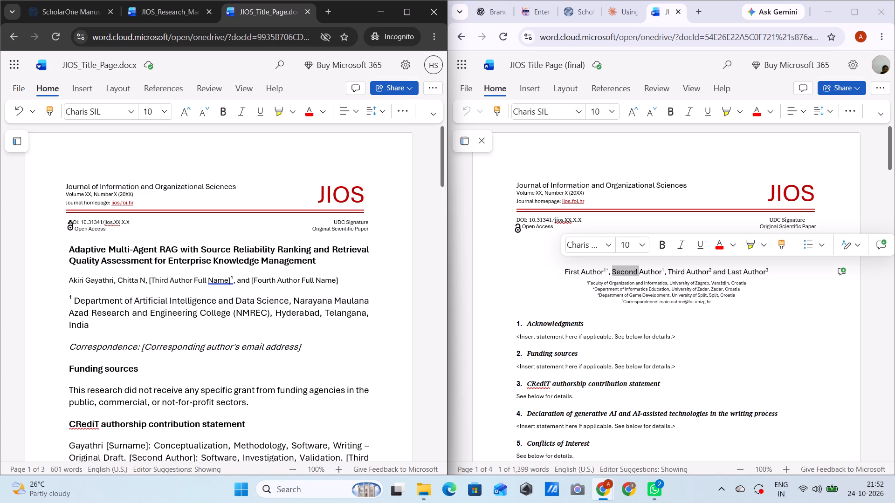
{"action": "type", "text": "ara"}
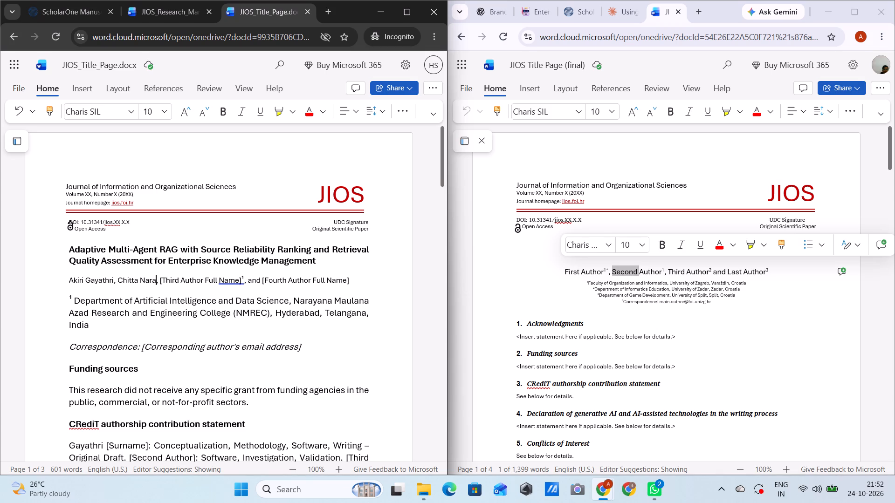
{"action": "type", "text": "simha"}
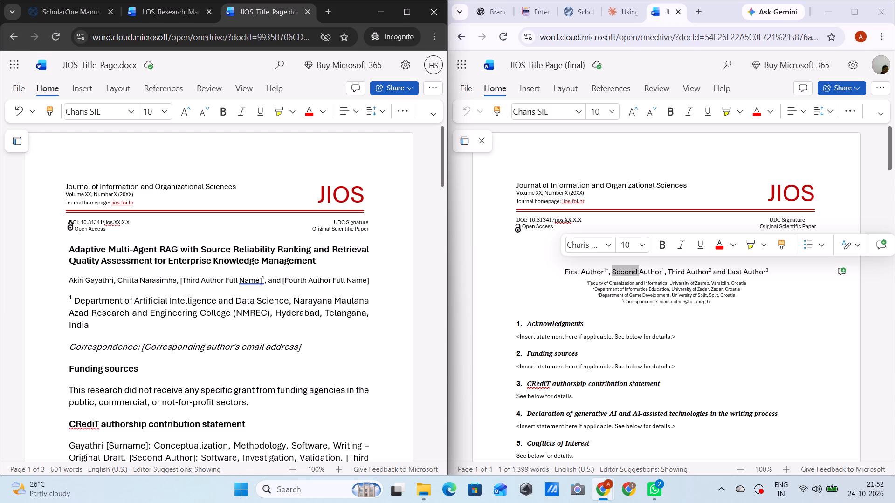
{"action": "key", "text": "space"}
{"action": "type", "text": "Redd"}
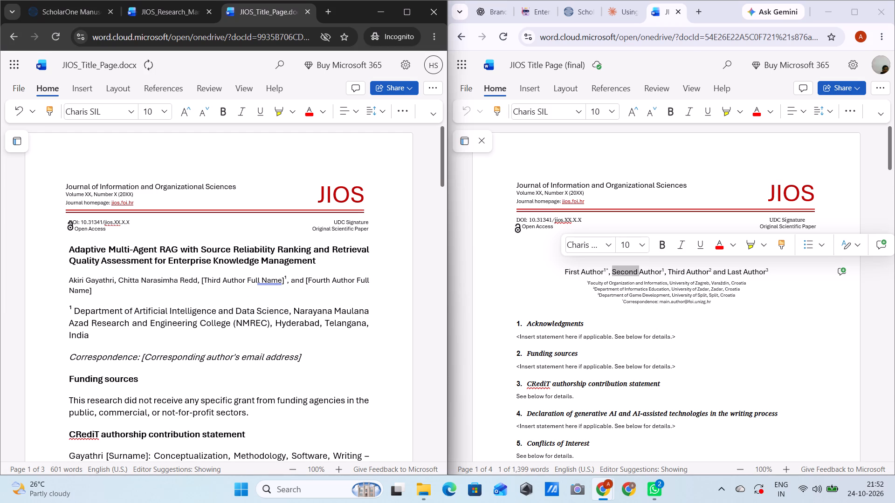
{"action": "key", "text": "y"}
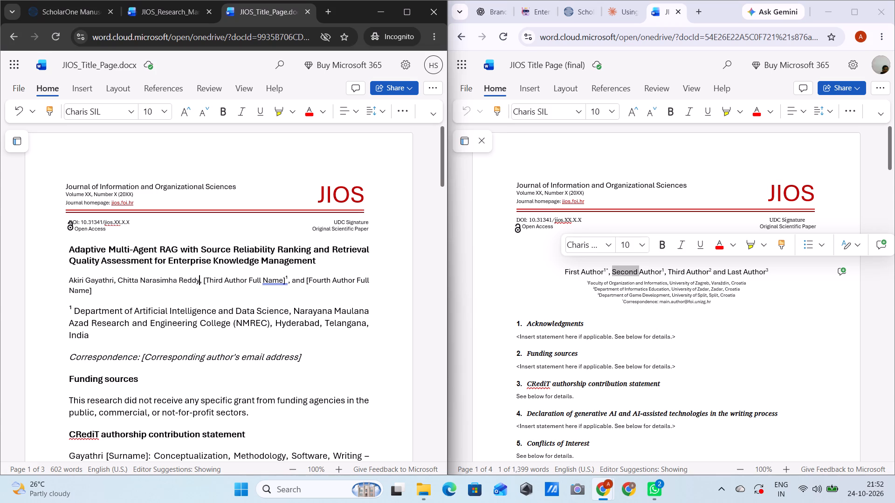
Delete the "[Third Author Full Name]" placeholder and its superscript 1 from the author line, keeping the comma that follows.
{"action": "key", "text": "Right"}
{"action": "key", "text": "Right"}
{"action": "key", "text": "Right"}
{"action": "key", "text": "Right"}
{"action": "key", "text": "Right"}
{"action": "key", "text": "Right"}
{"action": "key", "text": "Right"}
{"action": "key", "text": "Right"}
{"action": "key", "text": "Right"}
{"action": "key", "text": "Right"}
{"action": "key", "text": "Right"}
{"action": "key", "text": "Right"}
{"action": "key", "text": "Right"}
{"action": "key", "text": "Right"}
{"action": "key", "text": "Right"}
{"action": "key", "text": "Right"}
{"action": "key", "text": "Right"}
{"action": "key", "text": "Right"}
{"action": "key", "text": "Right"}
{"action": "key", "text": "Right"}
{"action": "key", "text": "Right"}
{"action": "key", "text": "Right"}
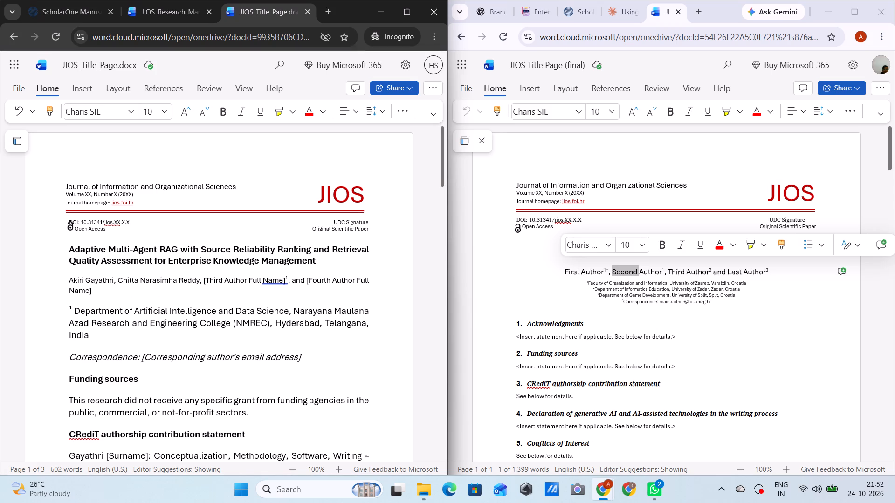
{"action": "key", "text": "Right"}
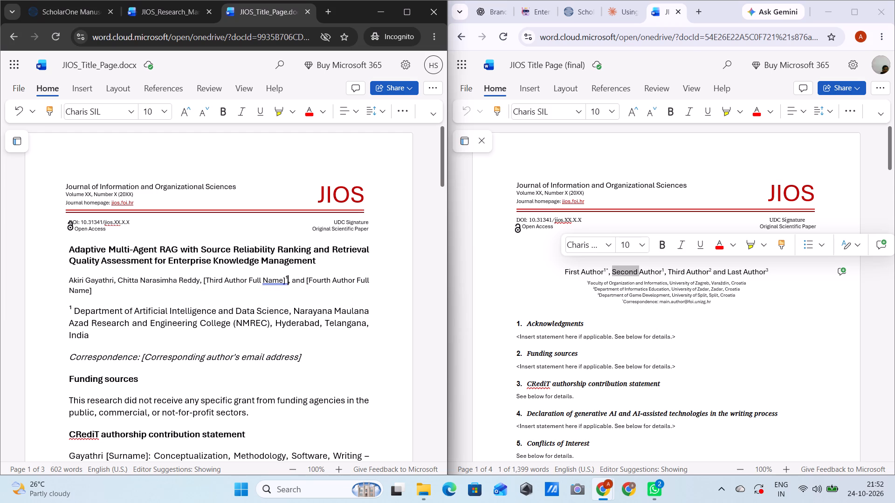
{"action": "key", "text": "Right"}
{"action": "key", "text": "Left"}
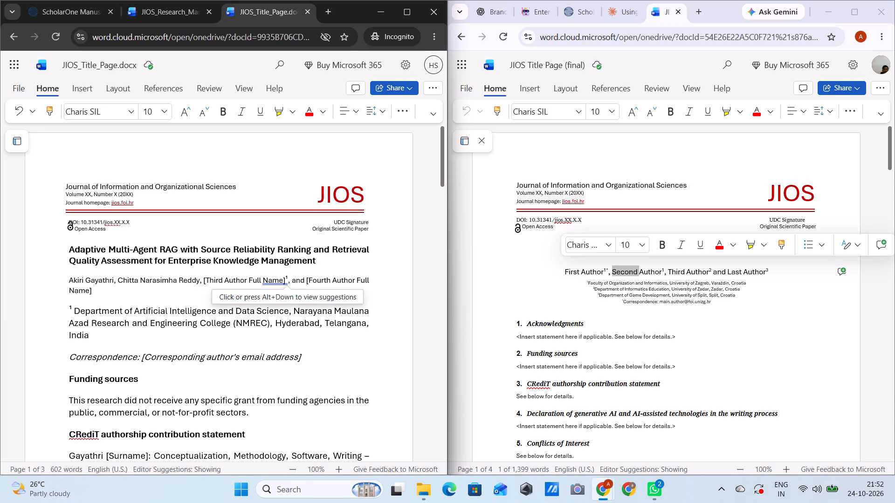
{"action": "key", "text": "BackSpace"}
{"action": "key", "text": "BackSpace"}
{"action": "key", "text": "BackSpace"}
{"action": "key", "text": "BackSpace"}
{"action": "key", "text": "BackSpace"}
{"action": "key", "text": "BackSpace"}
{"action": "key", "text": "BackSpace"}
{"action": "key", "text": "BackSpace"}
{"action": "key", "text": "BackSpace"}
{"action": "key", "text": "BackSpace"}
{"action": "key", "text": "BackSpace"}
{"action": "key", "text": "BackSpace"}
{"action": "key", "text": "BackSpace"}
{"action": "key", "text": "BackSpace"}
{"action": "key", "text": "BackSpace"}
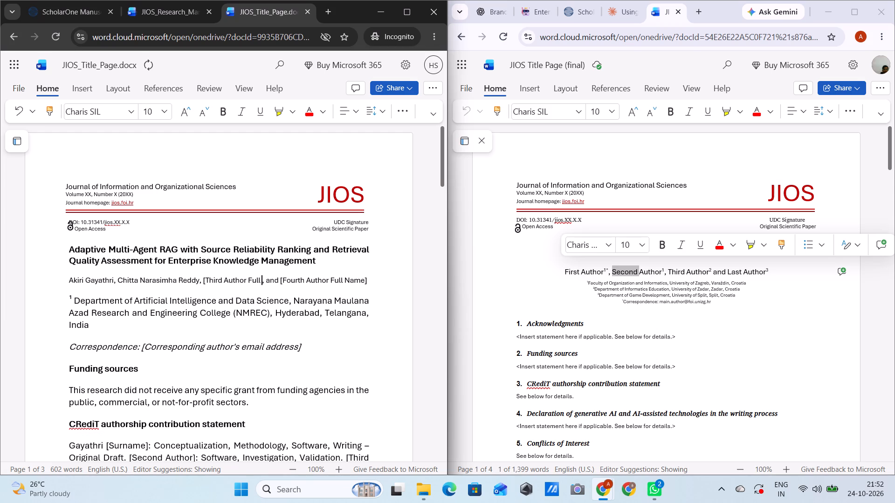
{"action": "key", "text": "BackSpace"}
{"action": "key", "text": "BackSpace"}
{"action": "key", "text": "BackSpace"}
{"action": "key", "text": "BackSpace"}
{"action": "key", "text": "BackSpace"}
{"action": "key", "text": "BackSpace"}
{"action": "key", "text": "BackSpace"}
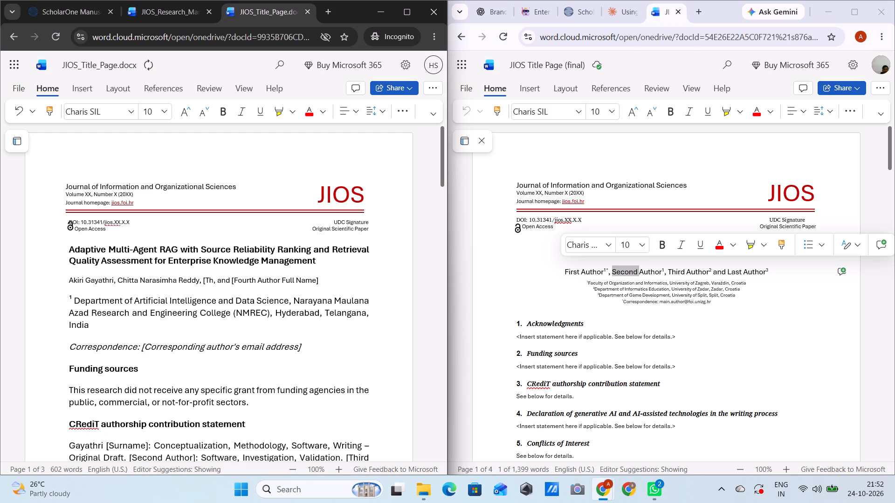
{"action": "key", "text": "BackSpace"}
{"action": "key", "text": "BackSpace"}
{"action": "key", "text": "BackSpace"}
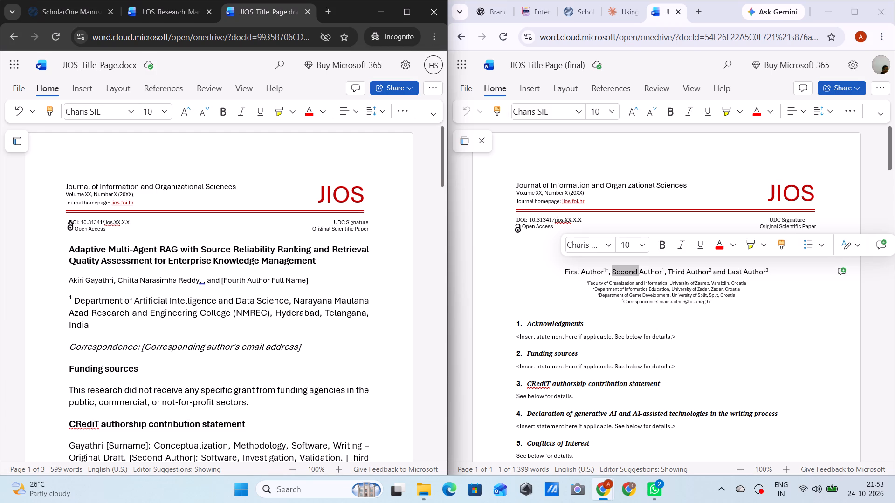
Enter the third author's full name after the second author in the author line, before the remaining comma.
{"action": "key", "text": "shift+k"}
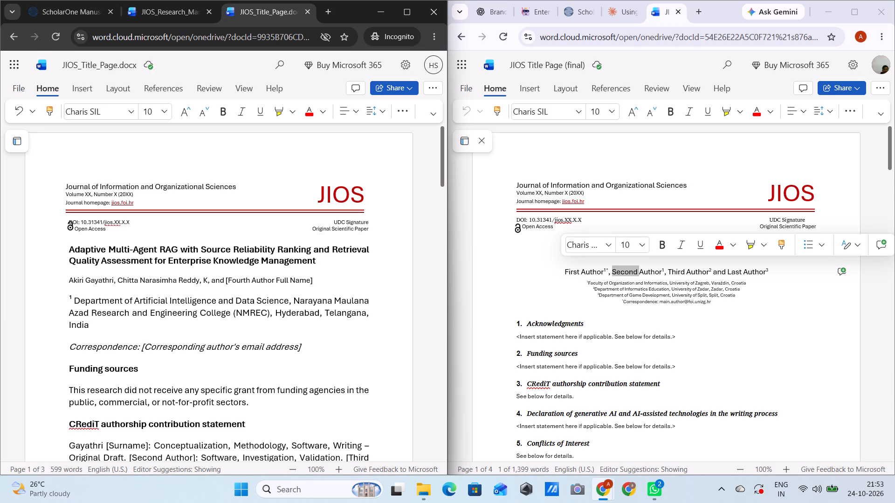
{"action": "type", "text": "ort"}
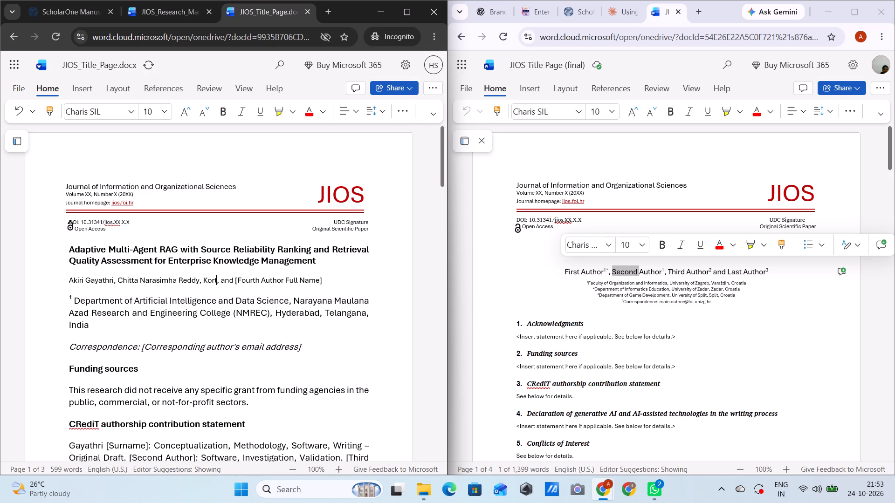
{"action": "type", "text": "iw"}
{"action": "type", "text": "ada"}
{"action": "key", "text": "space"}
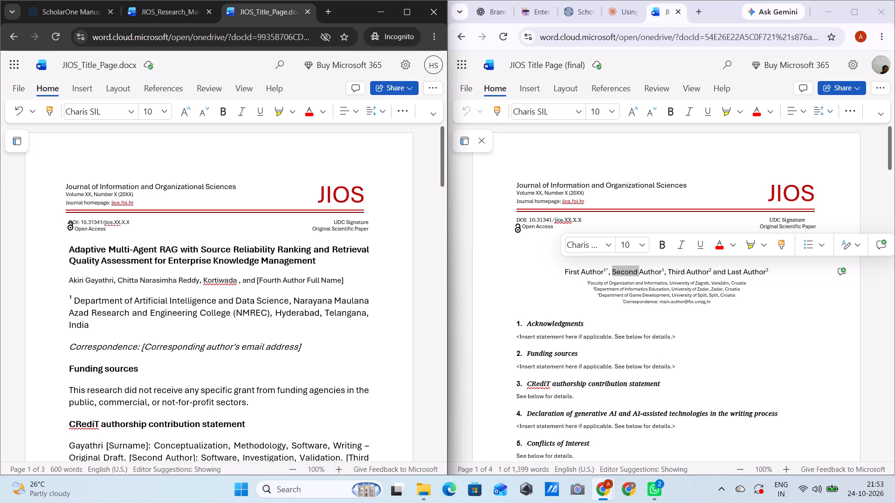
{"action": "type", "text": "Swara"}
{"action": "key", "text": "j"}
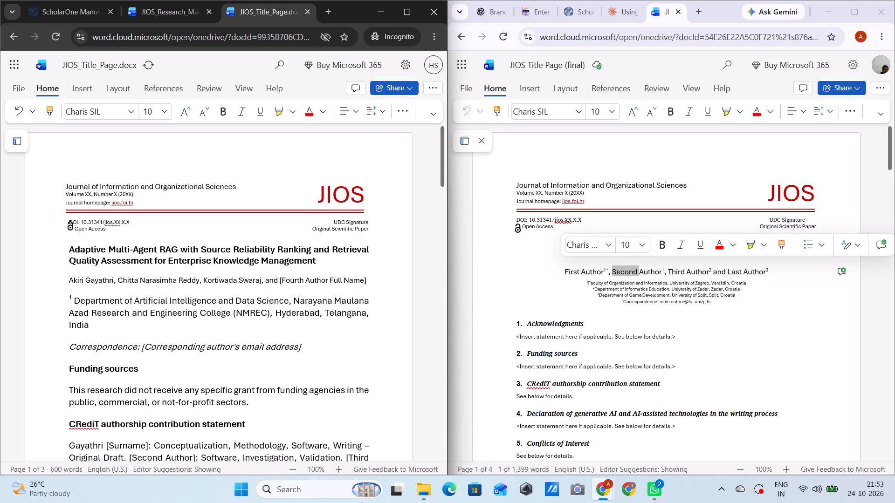
Delete the "[Fourth Author Full Name]" placeholder at the end of the author line, keeping the preceding "and".
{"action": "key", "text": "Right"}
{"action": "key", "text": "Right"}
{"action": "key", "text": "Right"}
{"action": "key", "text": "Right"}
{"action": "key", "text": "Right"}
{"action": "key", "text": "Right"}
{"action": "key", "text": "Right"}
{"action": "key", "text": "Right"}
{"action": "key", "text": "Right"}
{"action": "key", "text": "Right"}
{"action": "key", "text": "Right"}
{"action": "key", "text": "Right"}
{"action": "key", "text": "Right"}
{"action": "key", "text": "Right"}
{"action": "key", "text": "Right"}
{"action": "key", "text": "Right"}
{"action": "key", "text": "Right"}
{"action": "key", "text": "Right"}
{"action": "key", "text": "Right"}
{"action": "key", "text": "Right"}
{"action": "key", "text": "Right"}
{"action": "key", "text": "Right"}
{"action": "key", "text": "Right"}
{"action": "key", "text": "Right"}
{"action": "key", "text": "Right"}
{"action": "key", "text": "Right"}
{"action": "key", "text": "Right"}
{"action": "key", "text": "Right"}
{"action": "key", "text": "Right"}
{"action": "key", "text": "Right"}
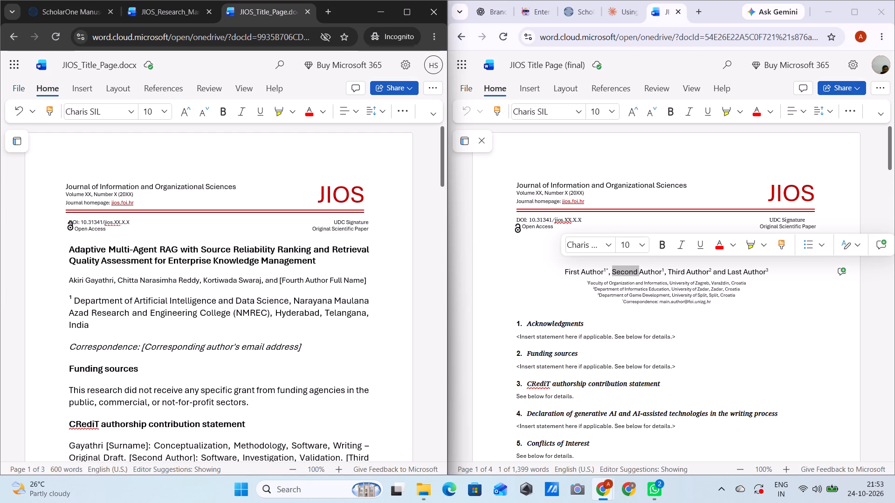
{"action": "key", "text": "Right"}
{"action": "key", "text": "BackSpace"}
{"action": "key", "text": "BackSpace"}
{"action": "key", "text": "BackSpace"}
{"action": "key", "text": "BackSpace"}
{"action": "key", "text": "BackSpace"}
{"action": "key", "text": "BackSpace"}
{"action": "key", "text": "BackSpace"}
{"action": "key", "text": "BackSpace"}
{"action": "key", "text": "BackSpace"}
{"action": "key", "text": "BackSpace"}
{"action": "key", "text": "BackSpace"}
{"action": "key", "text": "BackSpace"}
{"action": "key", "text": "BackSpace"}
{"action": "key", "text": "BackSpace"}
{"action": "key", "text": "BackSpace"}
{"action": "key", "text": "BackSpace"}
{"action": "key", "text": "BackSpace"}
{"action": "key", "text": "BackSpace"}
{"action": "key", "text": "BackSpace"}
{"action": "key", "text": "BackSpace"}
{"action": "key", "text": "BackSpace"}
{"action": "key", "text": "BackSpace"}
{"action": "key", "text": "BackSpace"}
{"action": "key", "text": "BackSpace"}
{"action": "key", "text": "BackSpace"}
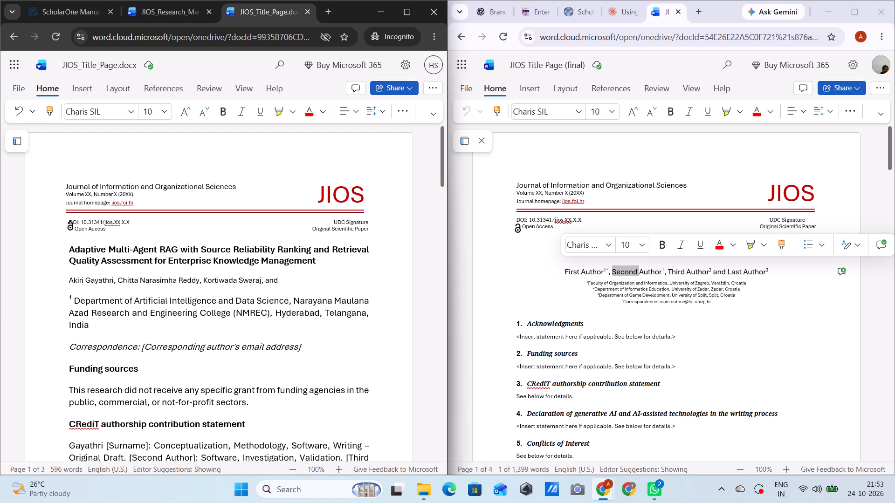
Enter the fourth author's full three-word name after "and" at the end of the author line.
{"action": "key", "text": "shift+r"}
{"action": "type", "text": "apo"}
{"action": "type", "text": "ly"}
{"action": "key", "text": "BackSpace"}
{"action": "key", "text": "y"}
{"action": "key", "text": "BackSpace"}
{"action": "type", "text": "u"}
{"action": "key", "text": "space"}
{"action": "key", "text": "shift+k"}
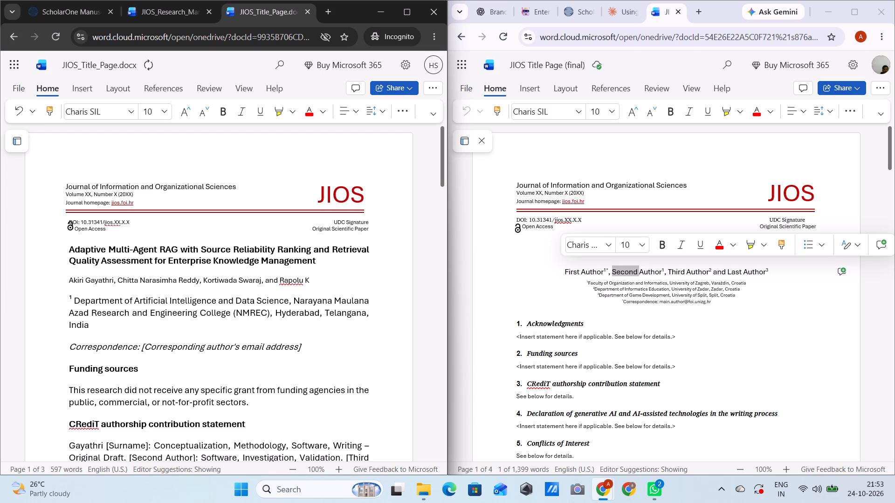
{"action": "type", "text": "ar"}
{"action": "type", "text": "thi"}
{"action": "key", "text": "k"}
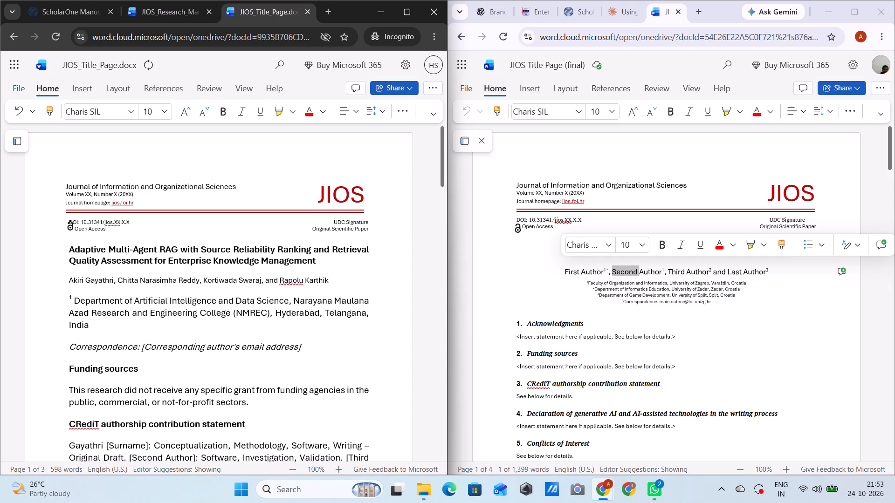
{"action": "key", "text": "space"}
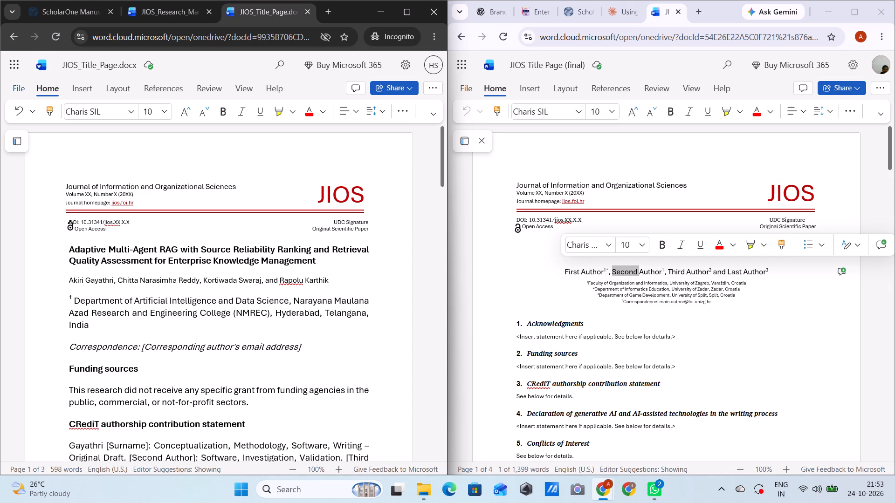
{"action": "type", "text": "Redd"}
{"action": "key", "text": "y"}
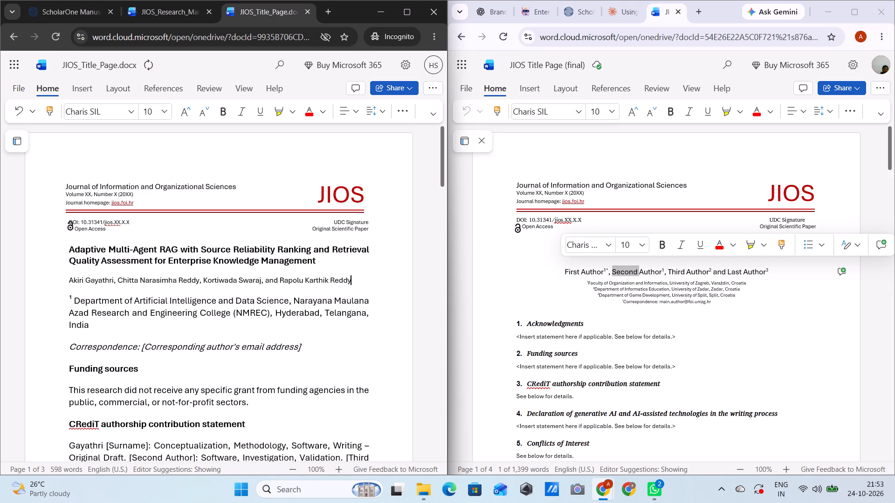
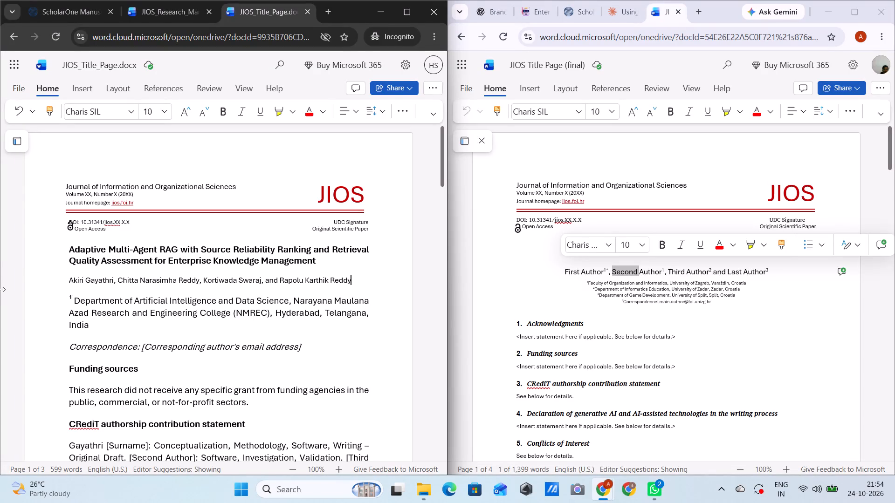
Remove the space between the superscript 1 and "Department" at the start of the affiliation line.
{"action": "left_click", "coordinate": [74, 301]}
{"action": "key", "text": "BackSpace"}
{"action": "left_click", "coordinate": [596, 324]}
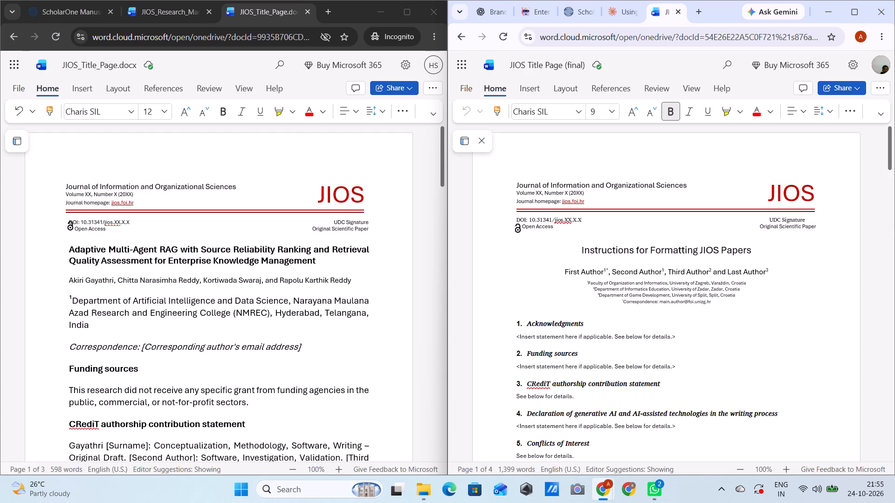
Replace "Narayana Maulana Azad Research and" with "Nalla Malla Reddy" before "Engineering College" in the affiliation line.
{"action": "left_click", "coordinate": [146, 310]}
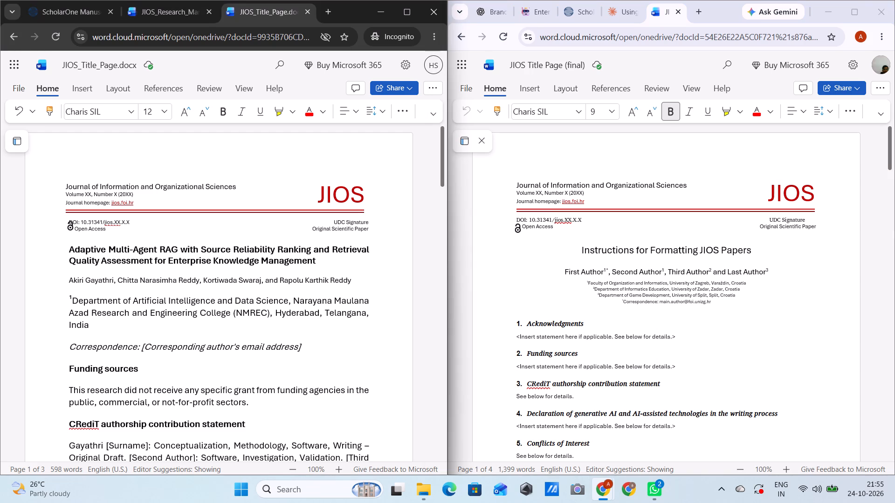
{"action": "key", "text": "BackSpace"}
{"action": "key", "text": "BackSpace"}
{"action": "key", "text": "BackSpace"}
{"action": "key", "text": "BackSpace"}
{"action": "key", "text": "BackSpace"}
{"action": "key", "text": "BackSpace"}
{"action": "key", "text": "BackSpace"}
{"action": "key", "text": "BackSpace"}
{"action": "key", "text": "BackSpace"}
{"action": "key", "text": "BackSpace"}
{"action": "key", "text": "BackSpace"}
{"action": "key", "text": "BackSpace"}
{"action": "key", "text": "BackSpace"}
{"action": "key", "text": "BackSpace"}
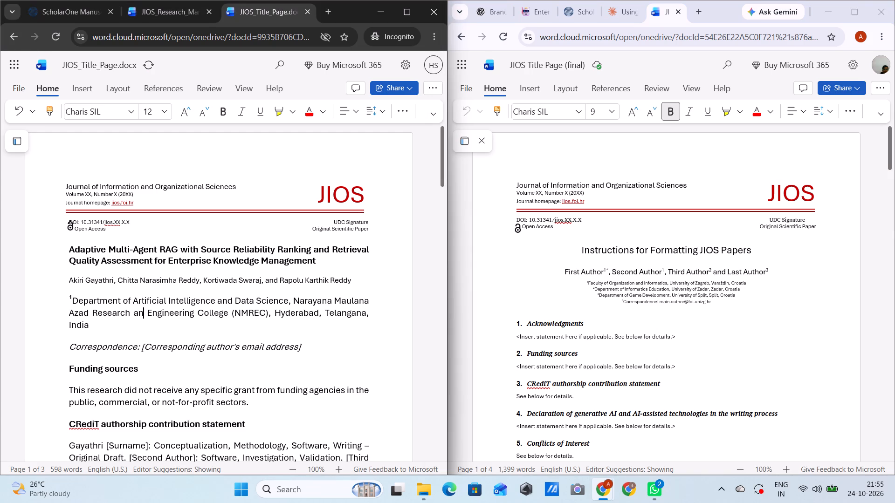
{"action": "key", "text": "BackSpace"}
{"action": "key", "text": "BackSpace"}
{"action": "key", "text": "BackSpace"}
{"action": "key", "text": "BackSpace"}
{"action": "key", "text": "BackSpace"}
{"action": "key", "text": "BackSpace"}
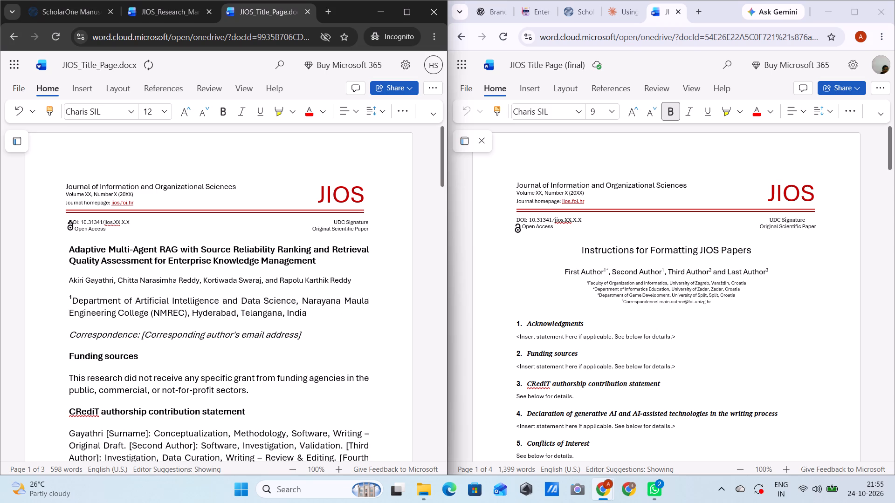
{"action": "key", "text": "BackSpace"}
{"action": "key", "text": "BackSpace"}
{"action": "key", "text": "BackSpace"}
{"action": "key", "text": "BackSpace"}
{"action": "key", "text": "BackSpace"}
{"action": "key", "text": "BackSpace"}
{"action": "key", "text": "BackSpace"}
{"action": "key", "text": "BackSpace"}
{"action": "key", "text": "BackSpace"}
{"action": "key", "text": "BackSpace"}
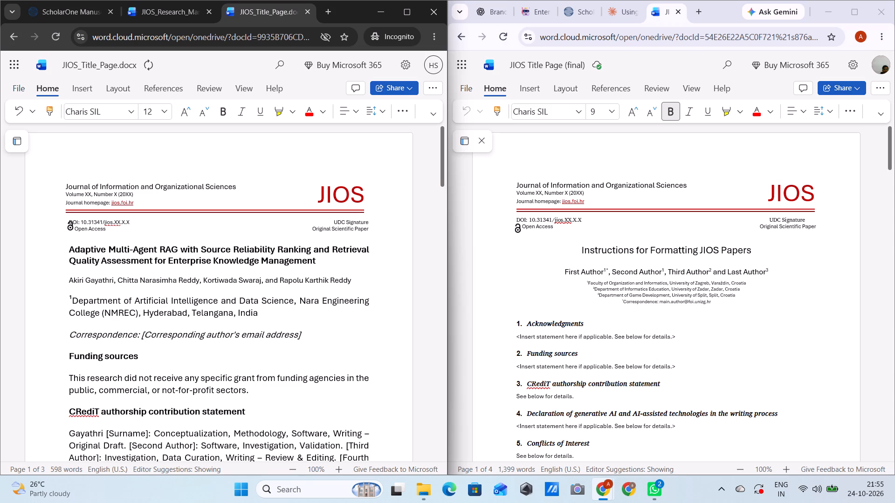
{"action": "key", "text": "BackSpace"}
{"action": "key", "text": "BackSpace"}
{"action": "type", "text": "lla"}
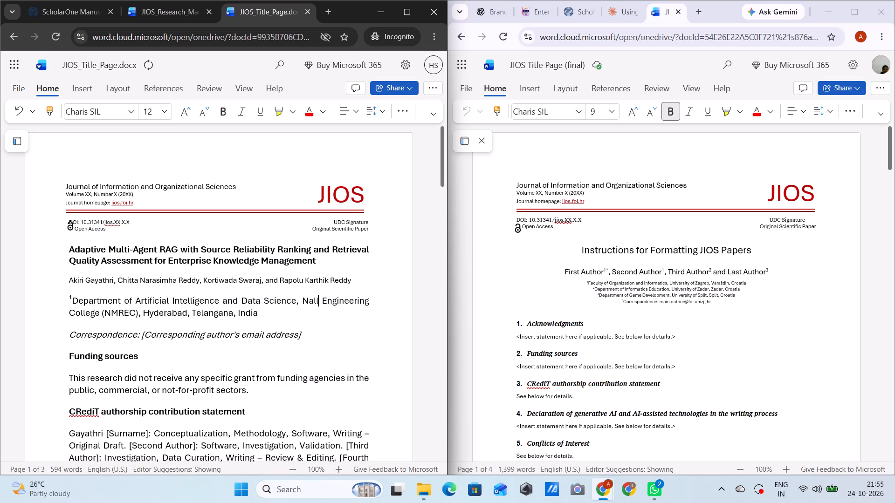
{"action": "key", "text": "space"}
{"action": "type", "text": "Mall"}
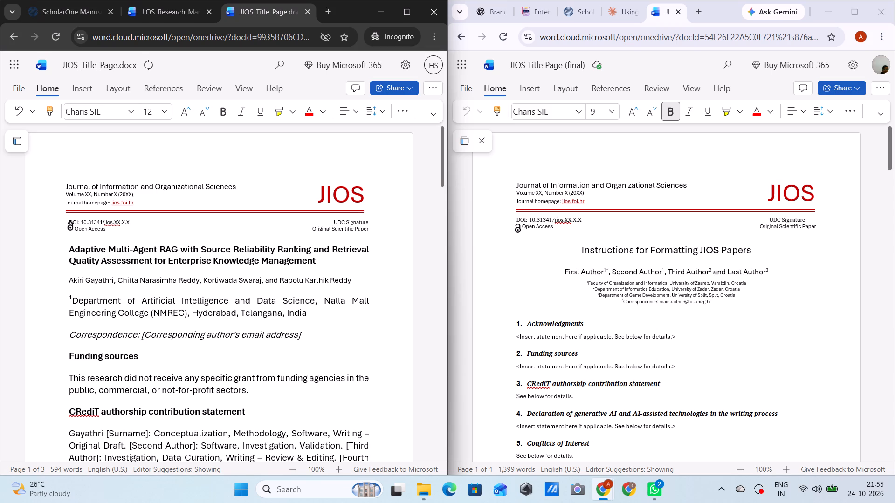
{"action": "type", "text": "a"}
{"action": "key", "text": "space"}
{"action": "type", "text": "Reddy"}
{"action": "key", "text": "space"}
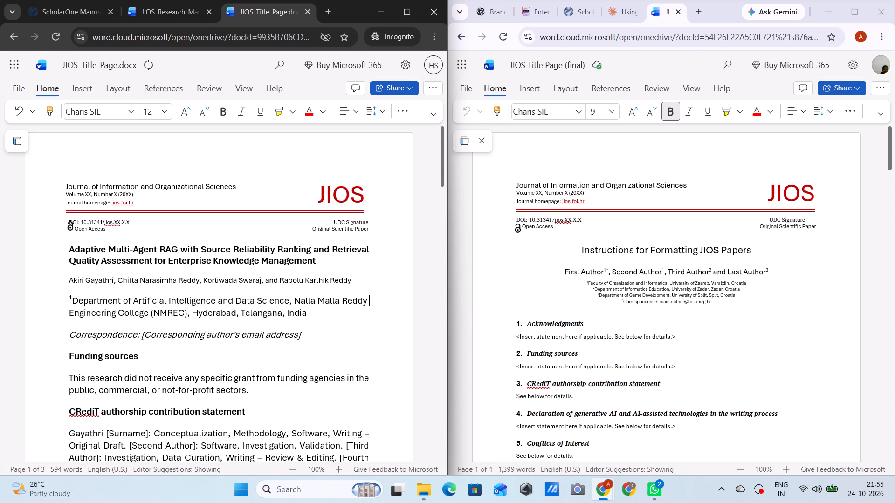
Delete the superscript 1 in front of "Department" in the affiliation line.
{"action": "left_click", "coordinate": [73, 300]}
{"action": "key", "text": "BackSpace"}
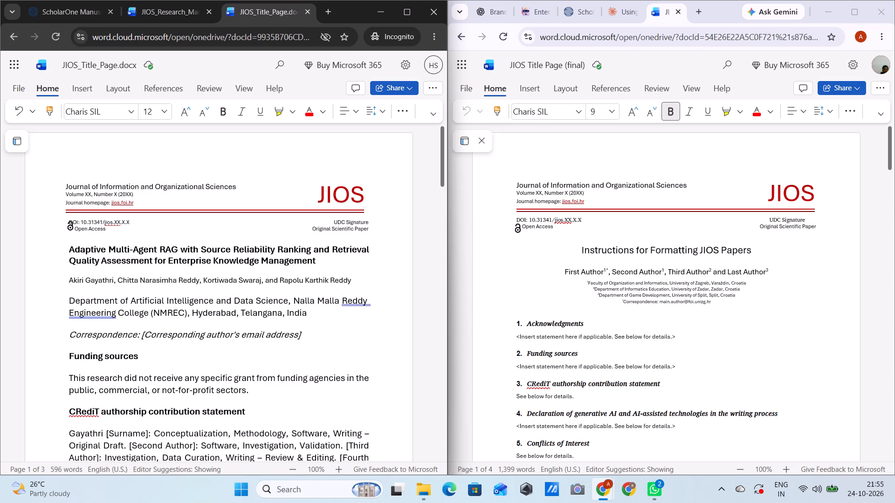
Accept the "Reddy Engineering" grammar suggestion to remove the extra space in the college name.
{"action": "left_click", "coordinate": [354, 300]}
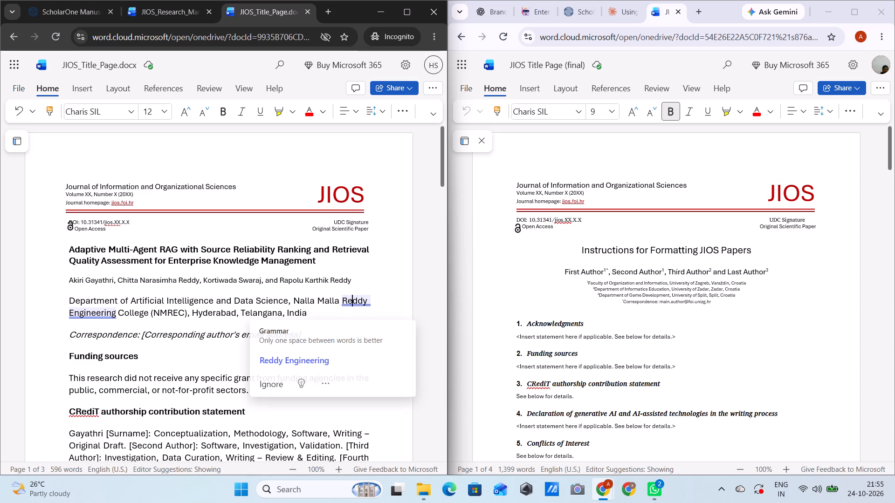
{"action": "left_click", "coordinate": [294, 358]}
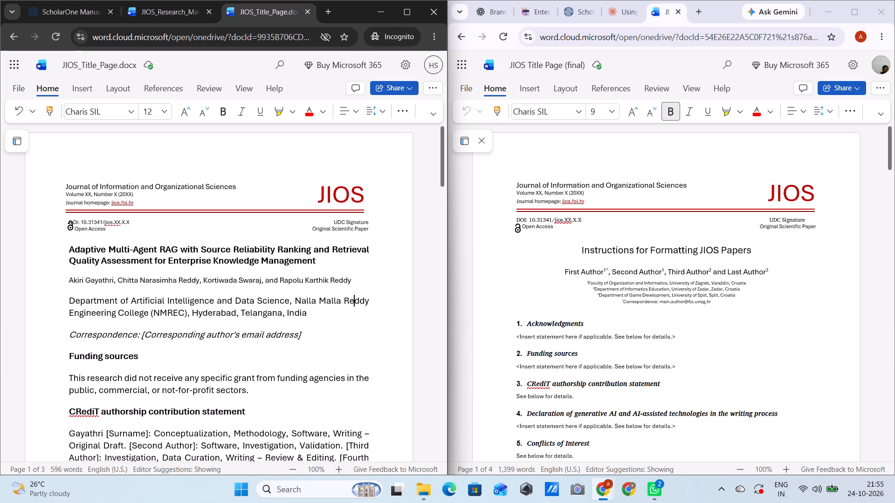
Delete the "[Corresponding author's email address]" placeholder after "Correspondence:" below the affiliation.
{"action": "left_click", "coordinate": [309, 334]}
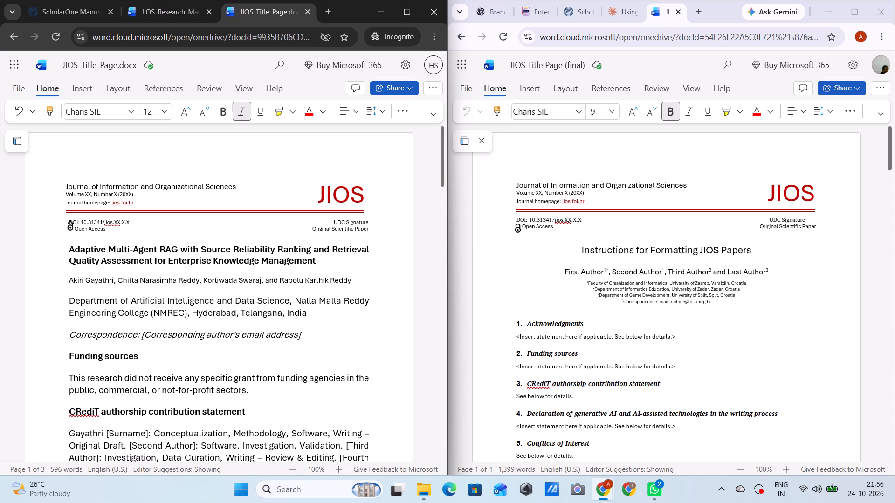
{"action": "left_click", "coordinate": [302, 334]}
{"action": "key", "text": "Right"}
{"action": "key", "text": "BackSpace"}
{"action": "key", "text": "BackSpace"}
{"action": "key", "text": "BackSpace"}
{"action": "key", "text": "BackSpace"}
{"action": "key", "text": "BackSpace"}
{"action": "key", "text": "BackSpace"}
{"action": "key", "text": "BackSpace"}
{"action": "key", "text": "BackSpace"}
{"action": "key", "text": "BackSpace"}
{"action": "key", "text": "BackSpace"}
{"action": "key", "text": "BackSpace"}
{"action": "key", "text": "BackSpace"}
{"action": "key", "text": "BackSpace"}
{"action": "key", "text": "BackSpace"}
{"action": "key", "text": "BackSpace"}
{"action": "key", "text": "BackSpace"}
{"action": "key", "text": "BackSpace"}
{"action": "key", "text": "BackSpace"}
{"action": "key", "text": "BackSpace"}
{"action": "key", "text": "BackSpace"}
{"action": "key", "text": "BackSpace"}
{"action": "key", "text": "BackSpace"}
{"action": "key", "text": "BackSpace"}
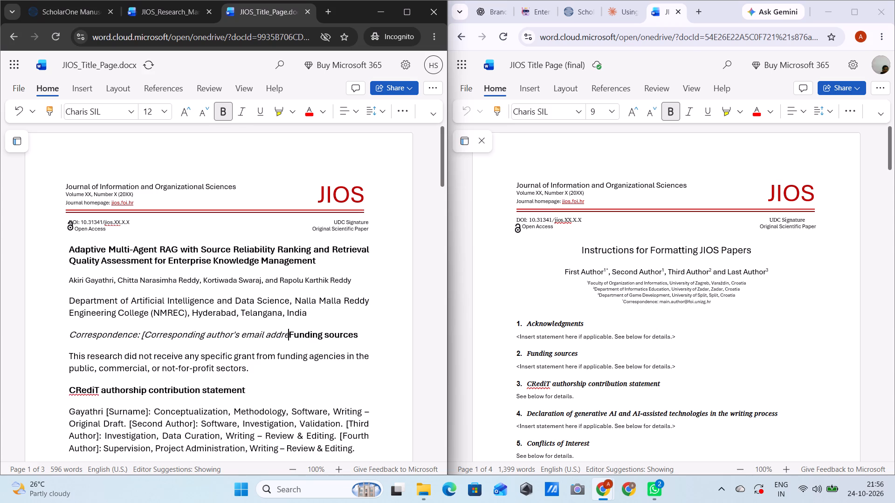
{"action": "key", "text": "BackSpace"}
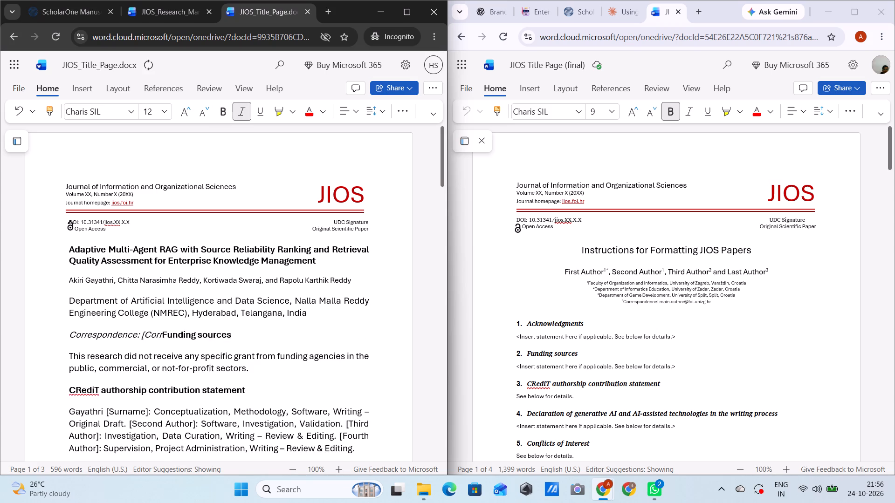
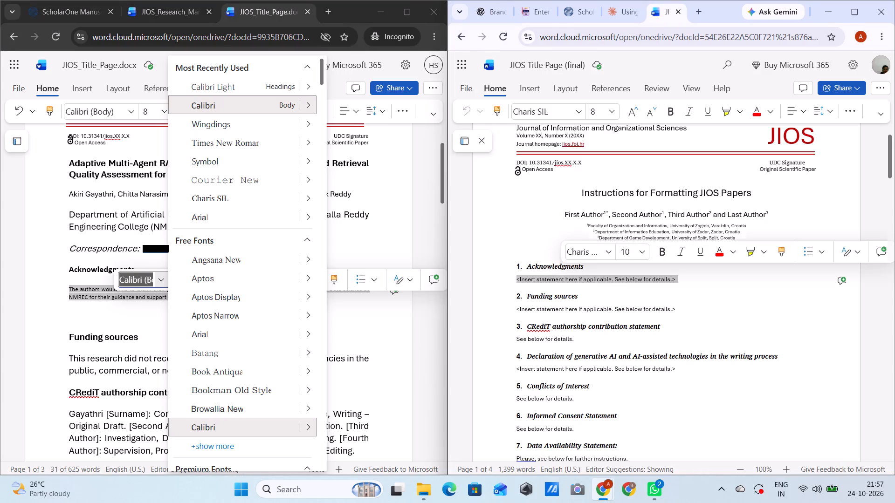
{"action": "left_click", "coordinate": [608, 256]}
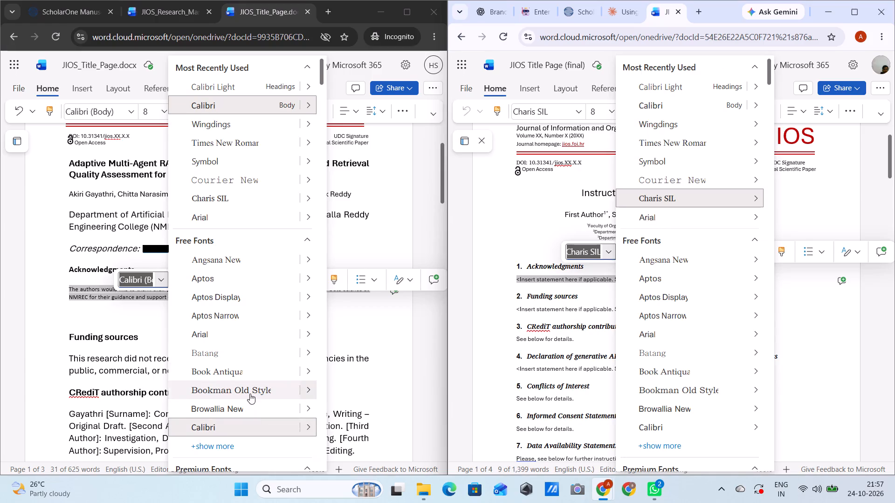
{"action": "scroll", "coordinate": [250, 394], "scroll_direction": "down", "scroll_amount": 5}
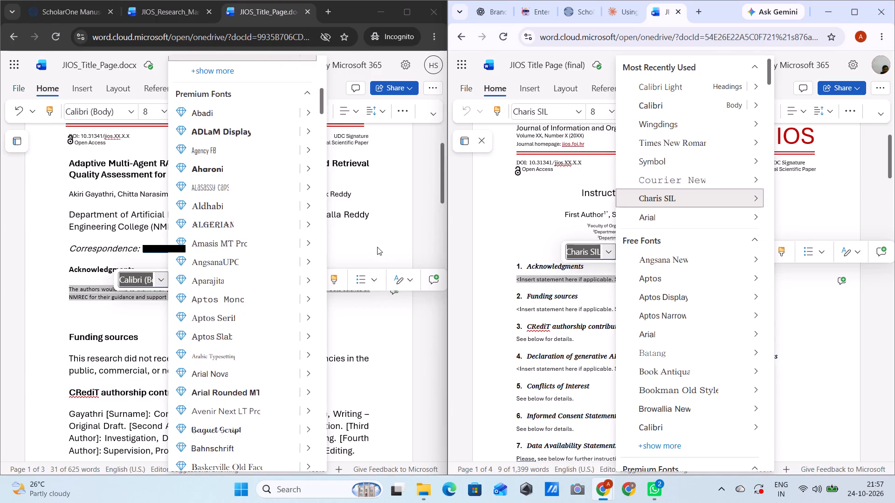
{"action": "left_click", "coordinate": [377, 247]}
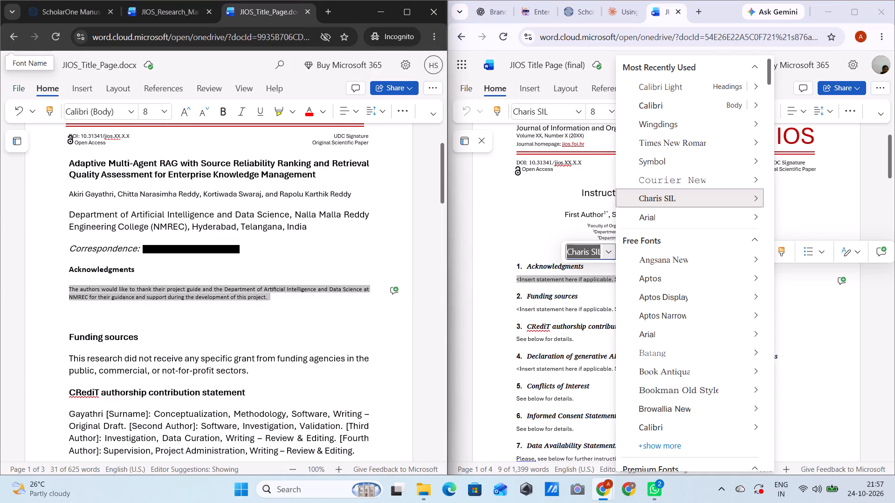
{"action": "left_click", "coordinate": [115, 111]}
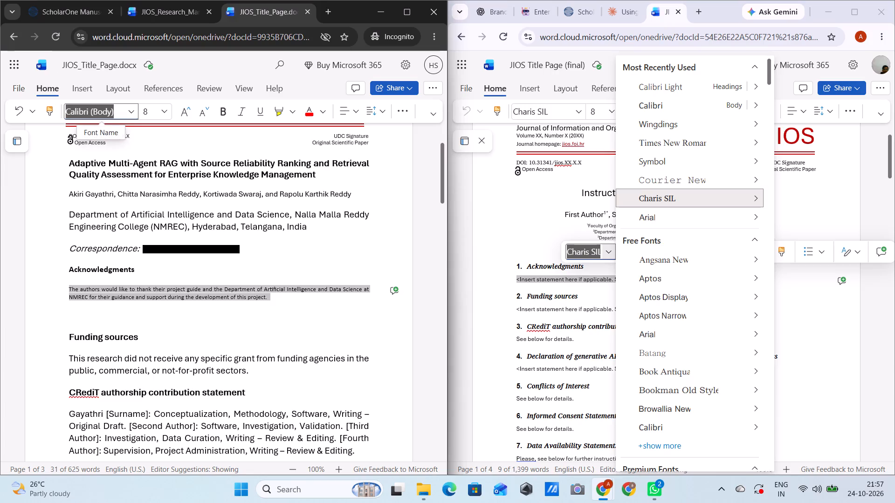
{"action": "key", "text": "BackSpace"}
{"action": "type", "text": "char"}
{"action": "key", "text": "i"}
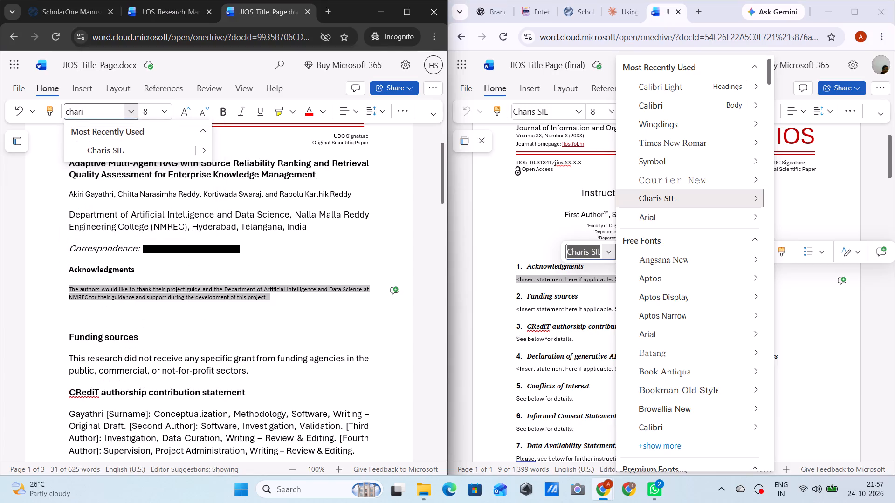
{"action": "left_click", "coordinate": [101, 151]}
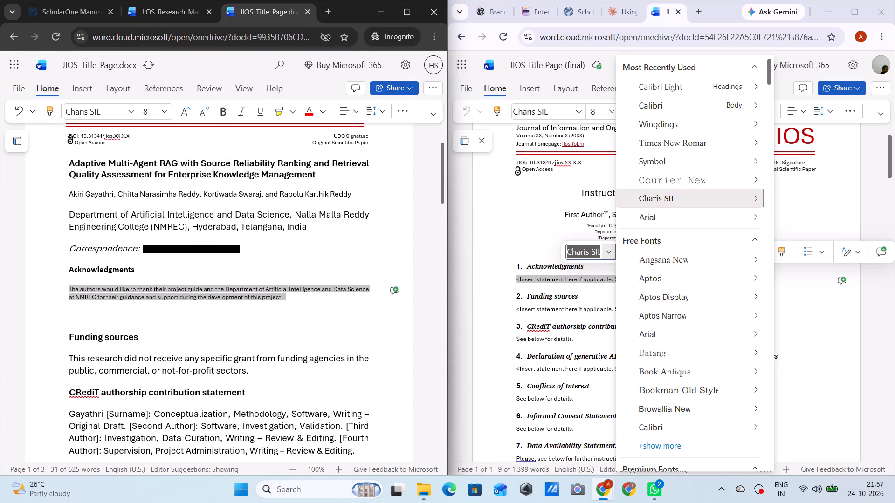
Delete the empty line between the Acknowledgments paragraph and the "Funding sources" heading.
{"action": "left_click", "coordinate": [295, 314]}
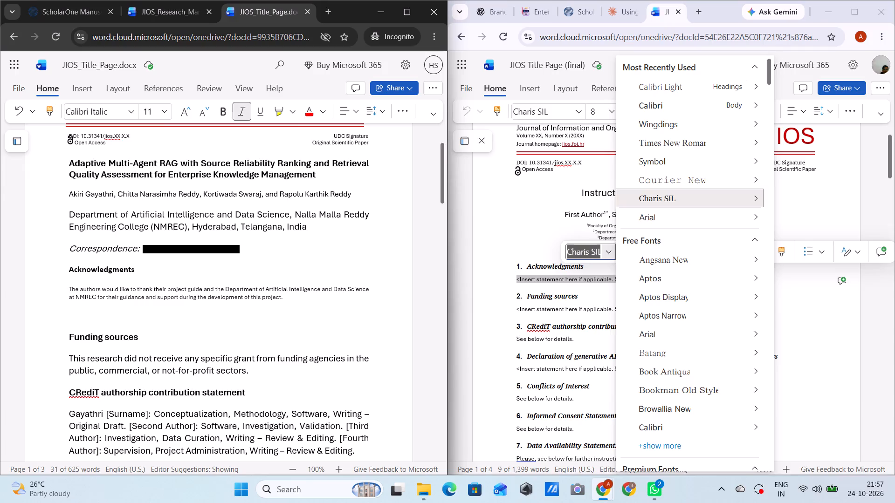
{"action": "scroll", "coordinate": [243, 327], "scroll_direction": "down", "scroll_amount": 1}
{"action": "left_click", "coordinate": [117, 299]}
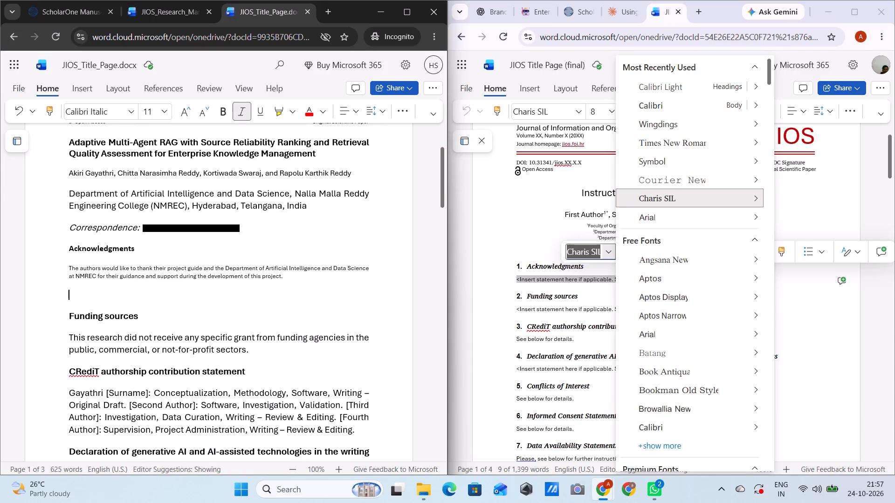
{"action": "key", "text": "BackSpace"}
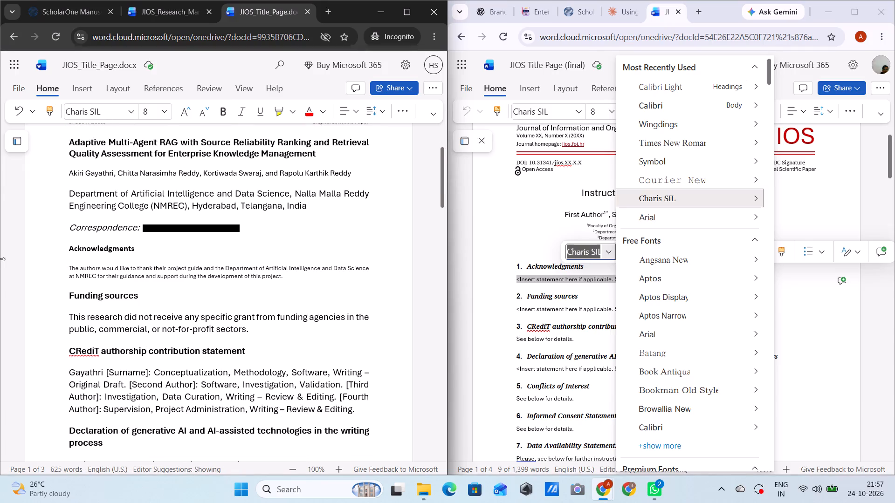
Set the font size of the "Funding sources" heading to 9.
{"action": "triple_click", "coordinate": [86, 298]}
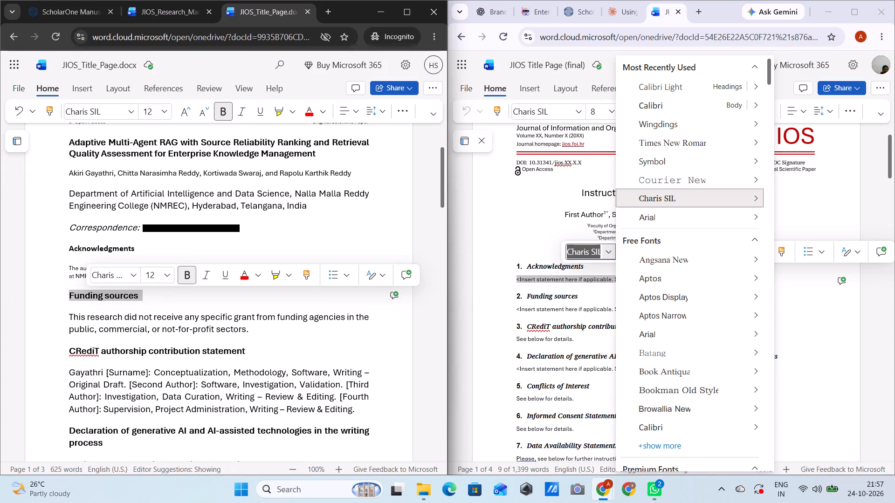
{"action": "left_click", "coordinate": [169, 277]}
{"action": "left_click", "coordinate": [194, 217]}
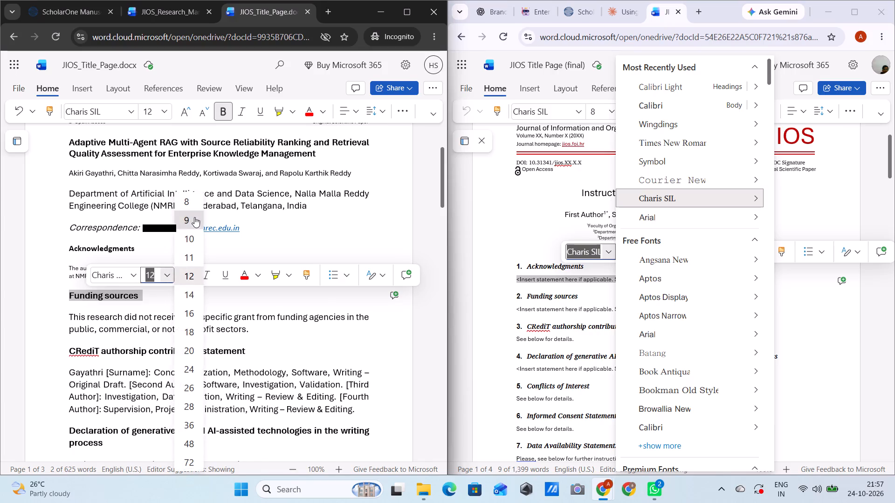
{"action": "left_click", "coordinate": [133, 278]}
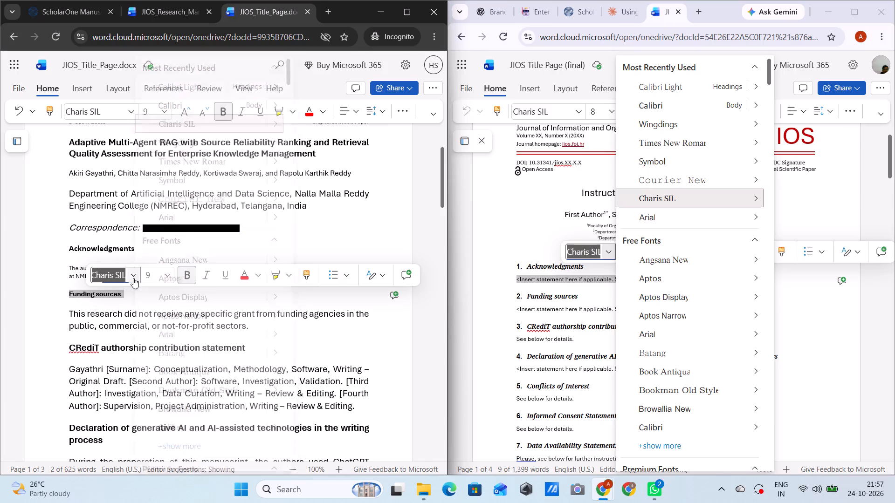
{"action": "left_click", "coordinate": [119, 292]}
Set the font size of the statement paragraph under "Funding sources" to 8.
{"action": "triple_click", "coordinate": [119, 319]}
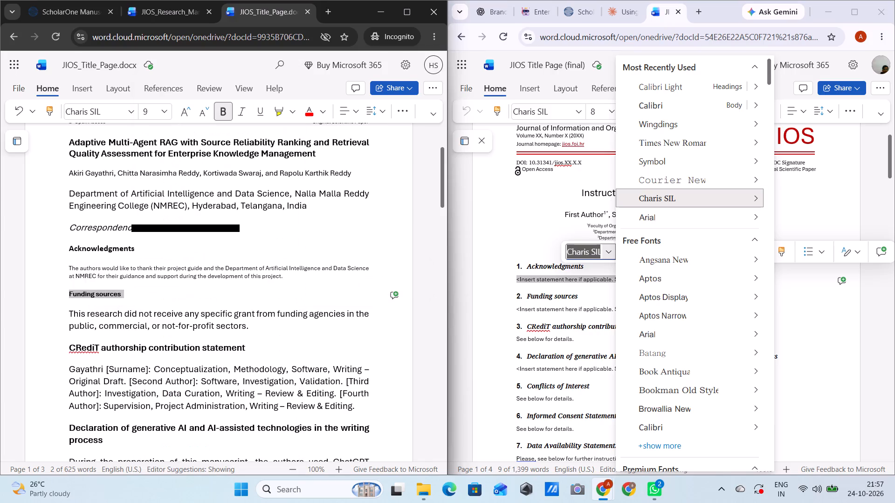
{"action": "left_click", "coordinate": [119, 319]}
{"action": "triple_click", "coordinate": [119, 319]}
{"action": "left_click", "coordinate": [119, 319]}
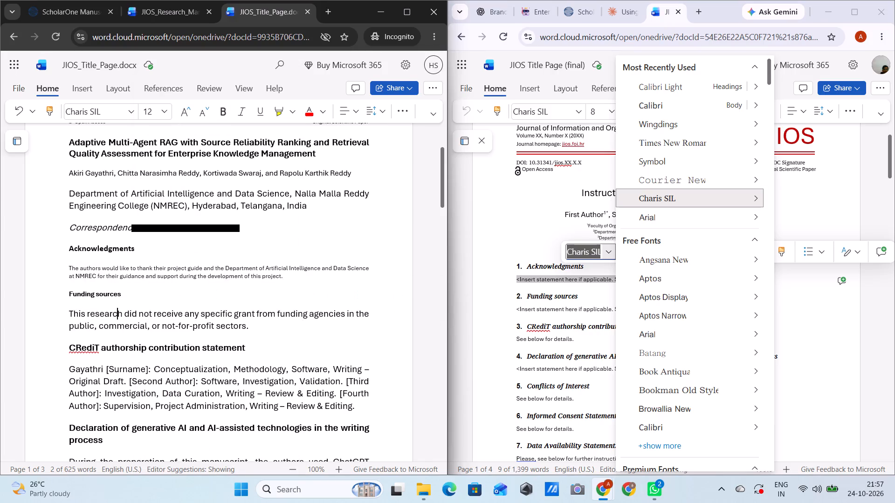
{"action": "triple_click", "coordinate": [119, 319]}
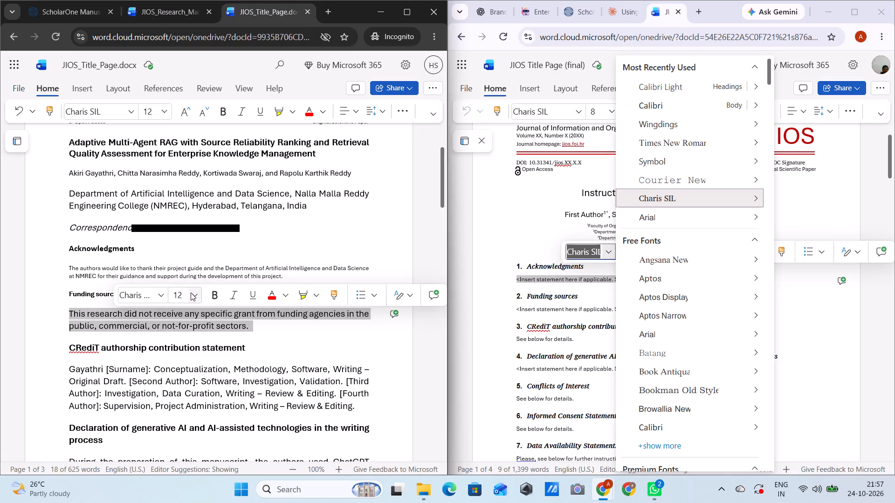
{"action": "left_click", "coordinate": [191, 292]}
{"action": "left_click", "coordinate": [222, 215]}
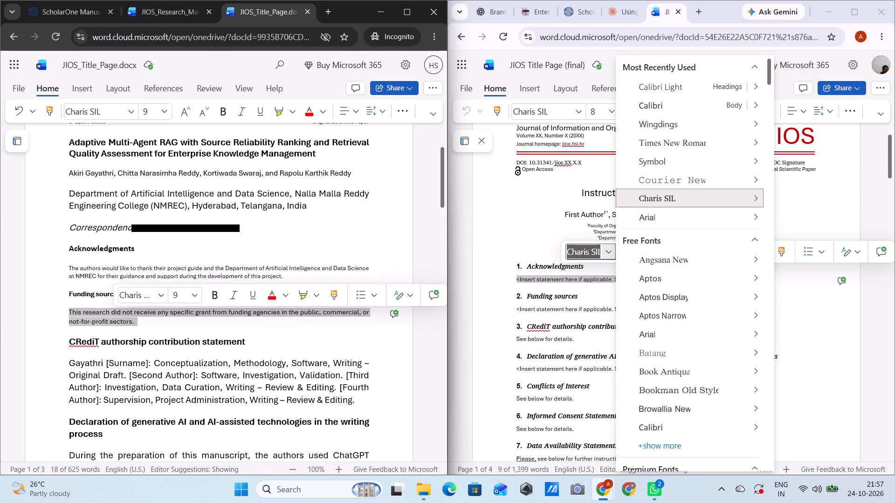
{"action": "left_click", "coordinate": [197, 297]}
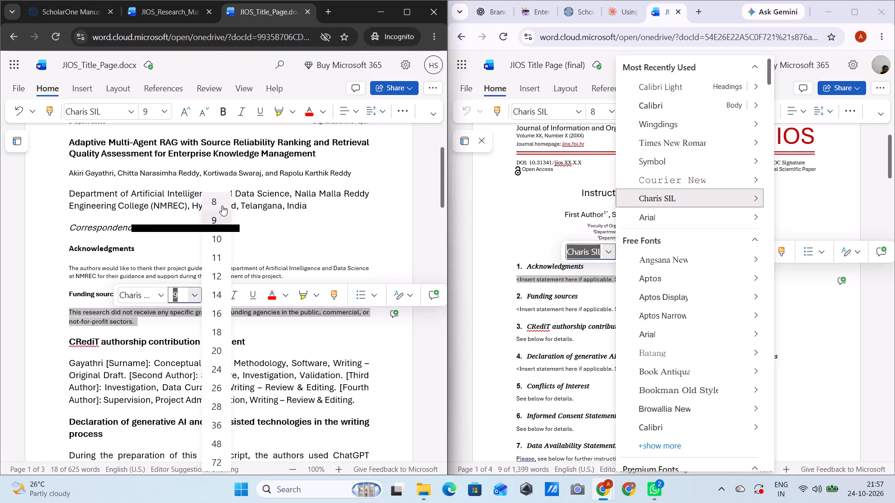
{"action": "left_click", "coordinate": [222, 204]}
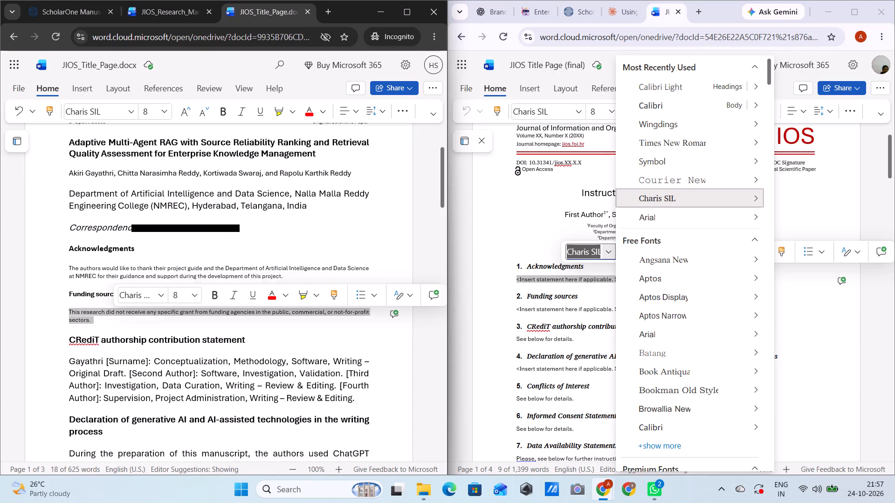
Set the "Acknowledgments" heading to Charis SIL at size 9.
{"action": "double_click", "coordinate": [95, 292]}
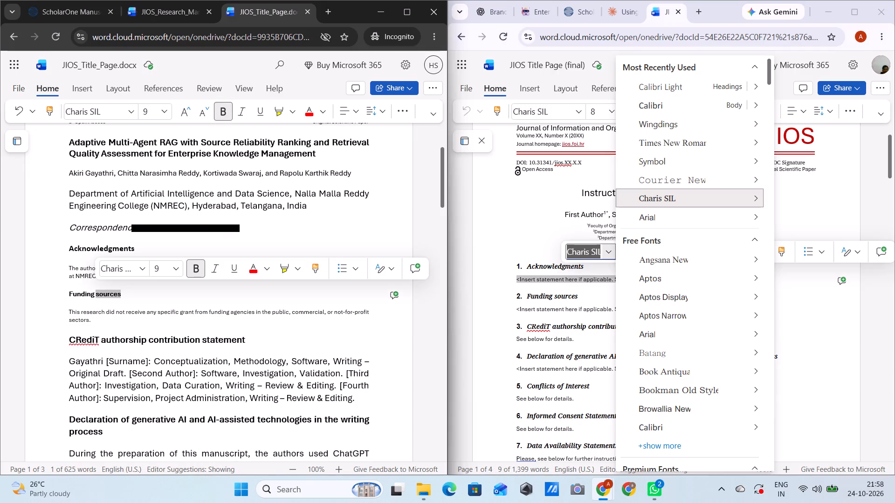
{"action": "triple_click", "coordinate": [115, 248]}
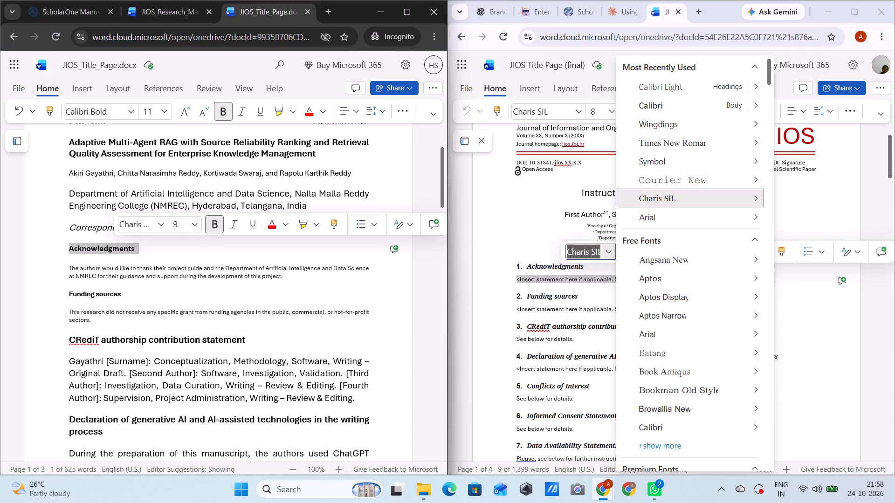
{"action": "left_click", "coordinate": [156, 225]}
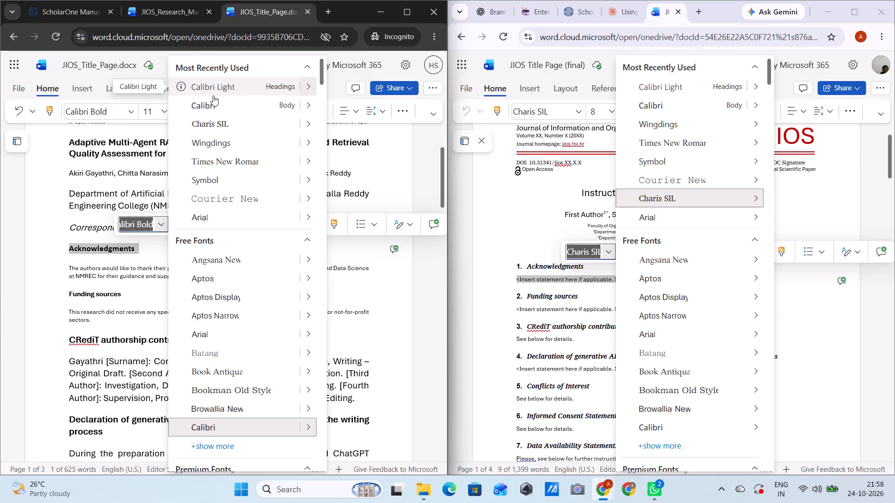
{"action": "left_click", "coordinate": [117, 110]}
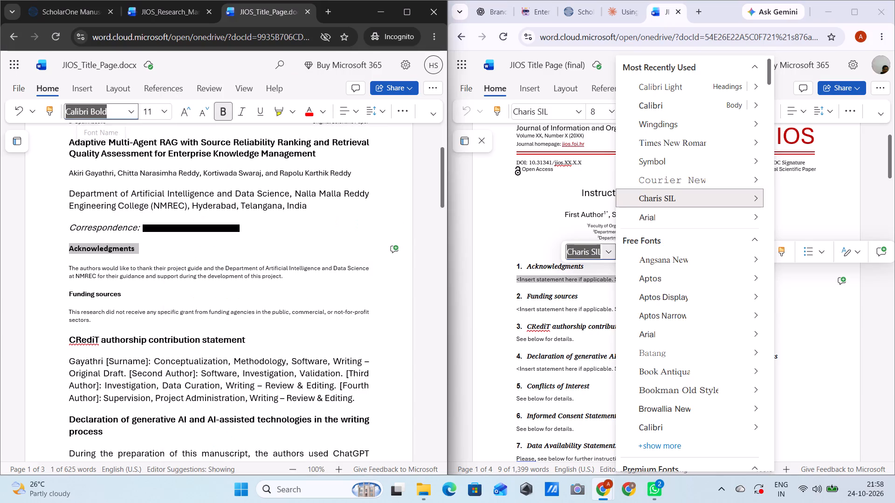
{"action": "key", "text": "BackSpace"}
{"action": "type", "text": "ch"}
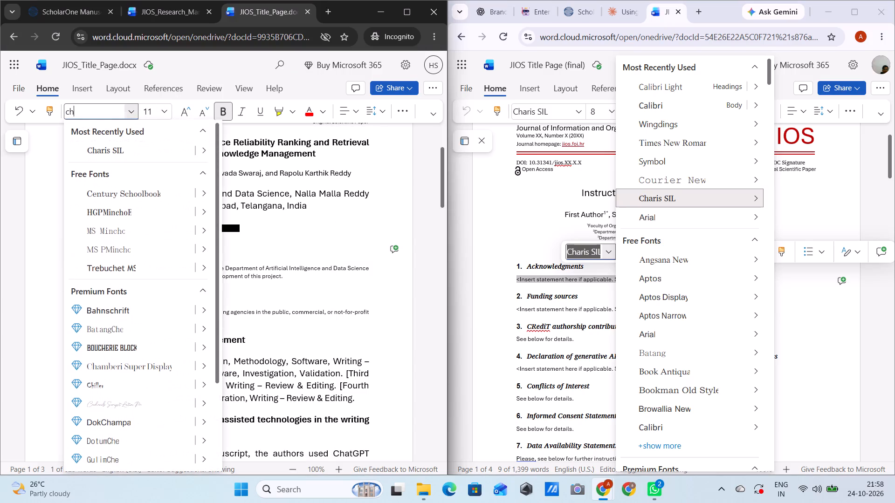
{"action": "left_click", "coordinate": [171, 149]}
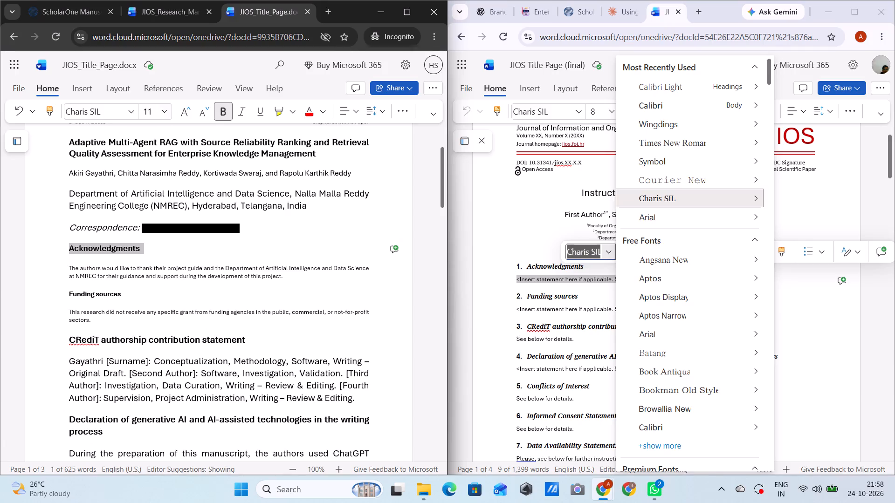
{"action": "left_click", "coordinate": [167, 107]}
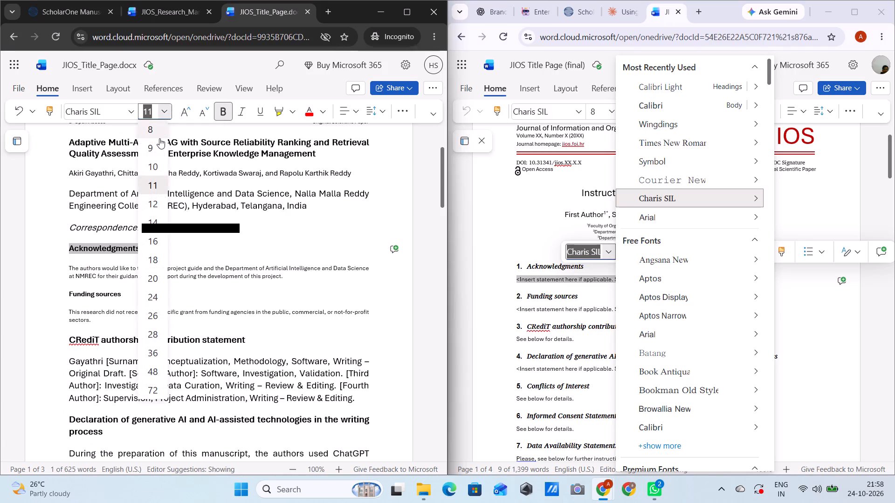
{"action": "left_click", "coordinate": [158, 142]}
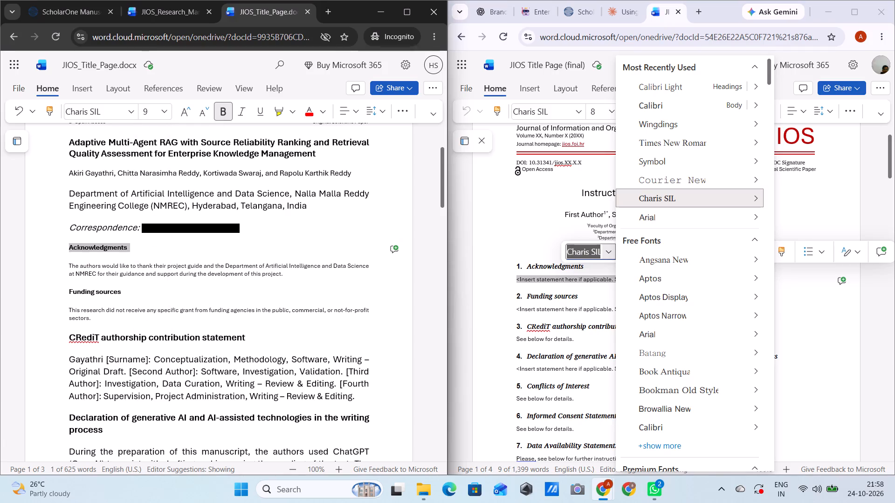
{"action": "left_click", "coordinate": [204, 250]}
Compare the font and size of the author and affiliation lines with the corresponding lines in the JIOS template.
{"action": "scroll", "coordinate": [204, 250], "scroll_direction": "up", "scroll_amount": 2}
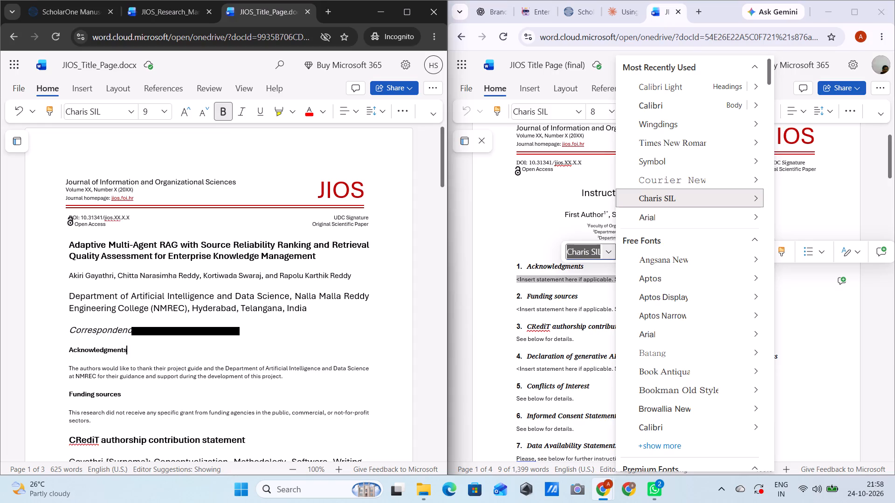
{"action": "triple_click", "coordinate": [188, 300]}
{"action": "left_click", "coordinate": [188, 300]}
{"action": "left_click", "coordinate": [548, 197]}
{"action": "double_click", "coordinate": [613, 225]}
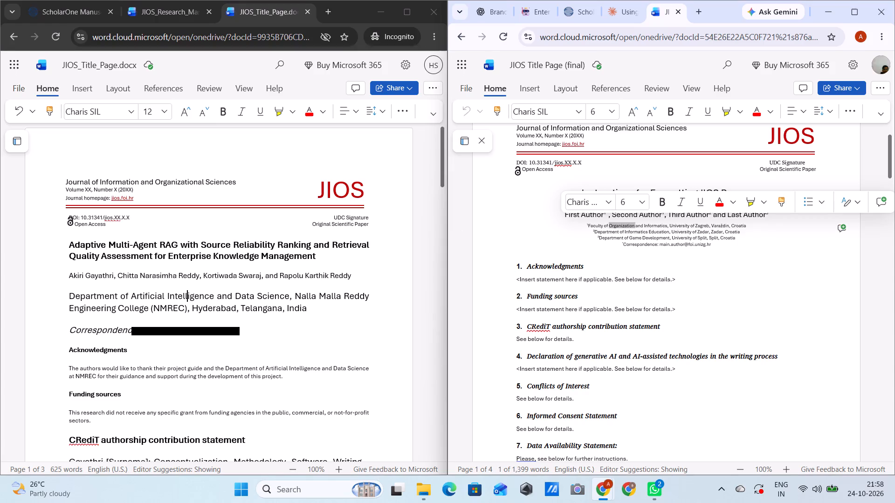
{"action": "left_click", "coordinate": [556, 240]}
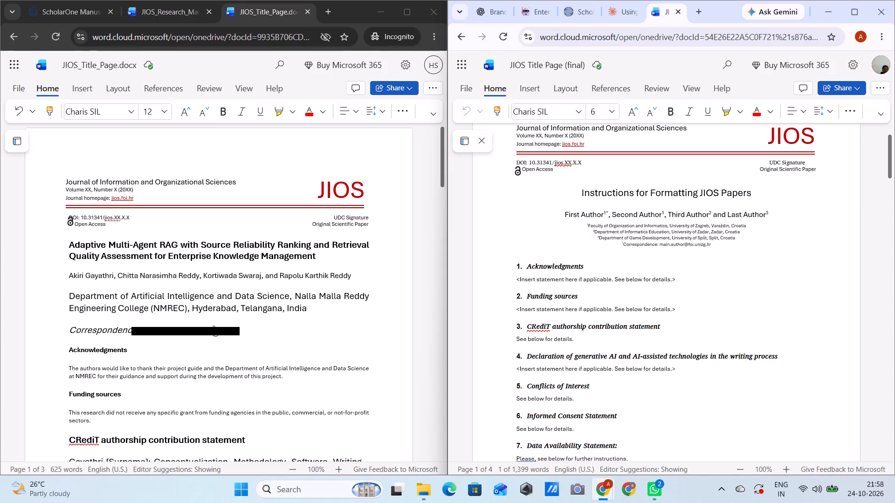
{"action": "left_click", "coordinate": [658, 218]}
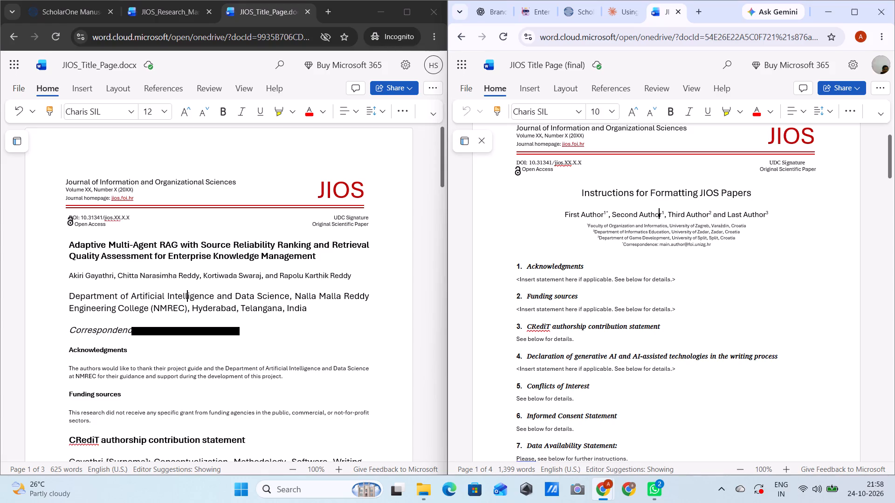
{"action": "double_click", "coordinate": [650, 214]}
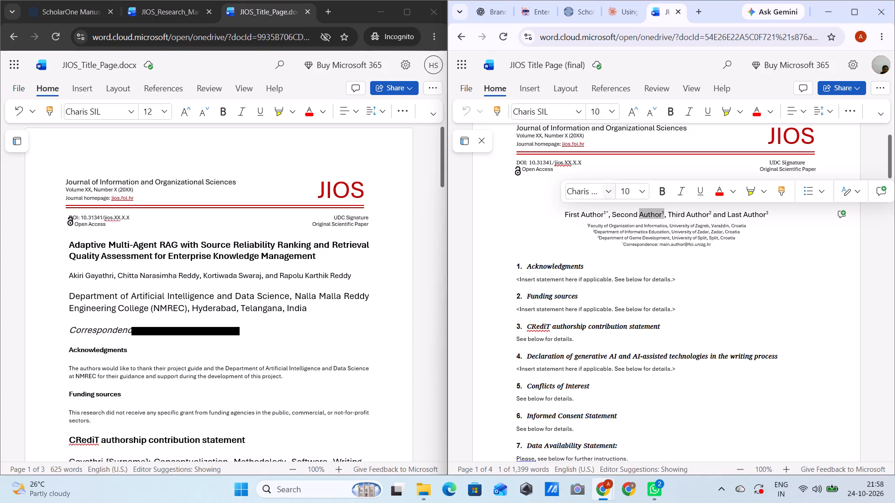
{"action": "triple_click", "coordinate": [303, 277]}
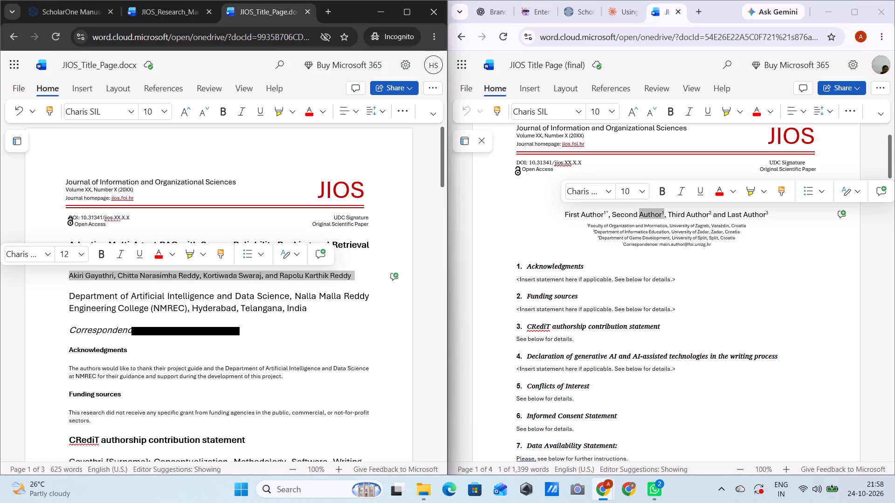
{"action": "left_click", "coordinate": [81, 252]}
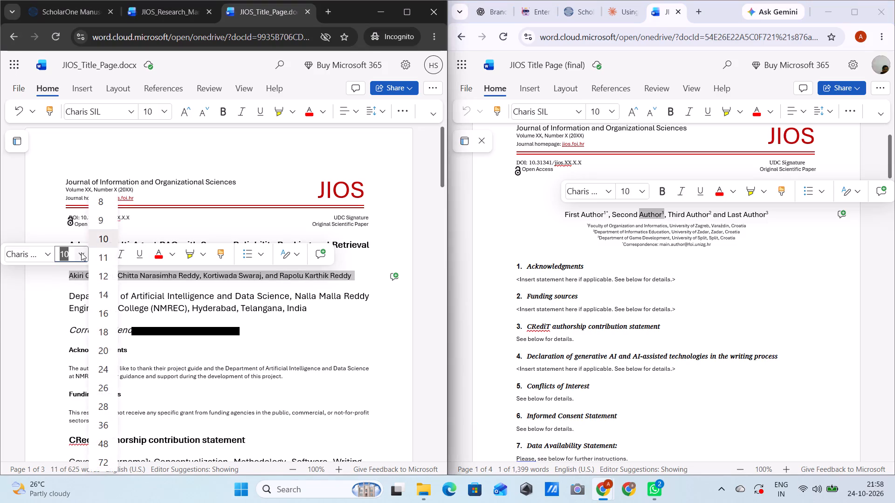
{"action": "left_click", "coordinate": [178, 218]}
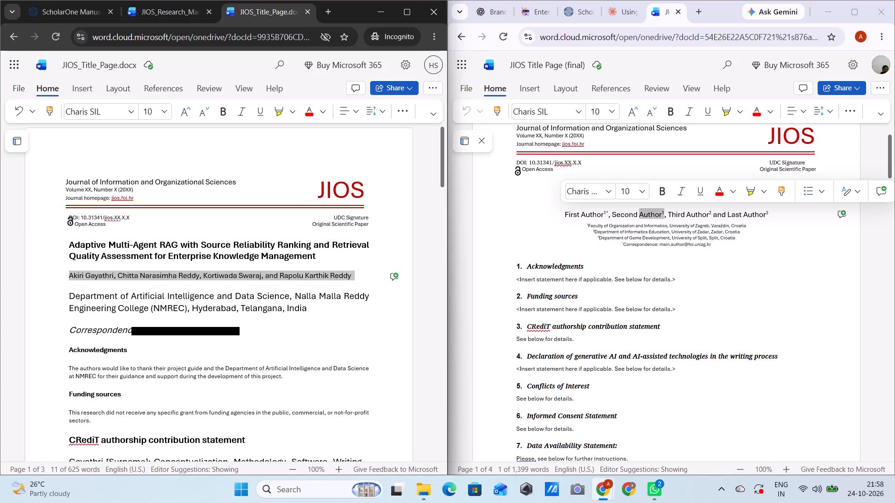
Set the font size of the department and college affiliation paragraph to 8.
{"action": "left_click", "coordinate": [290, 315]}
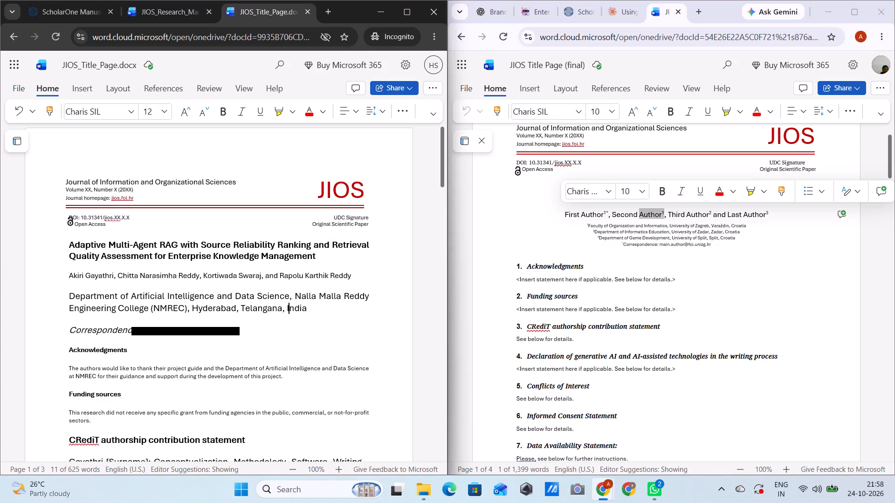
{"action": "triple_click", "coordinate": [245, 295]}
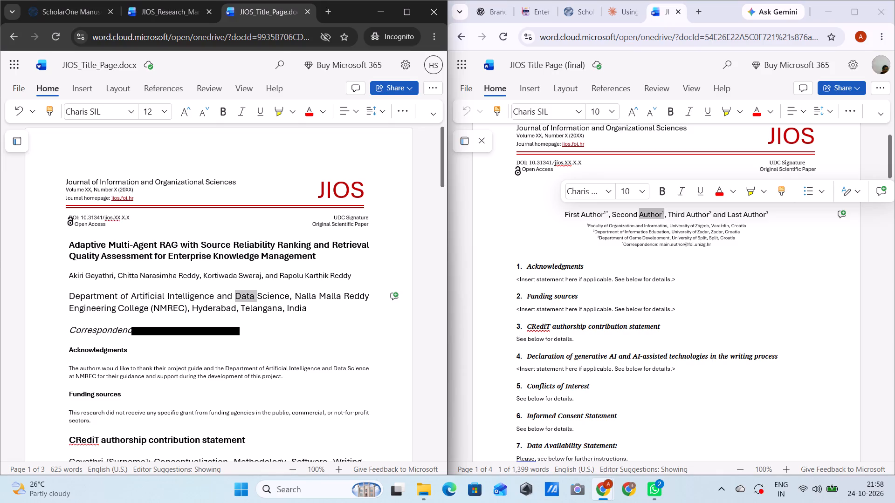
{"action": "left_click", "coordinate": [83, 275]}
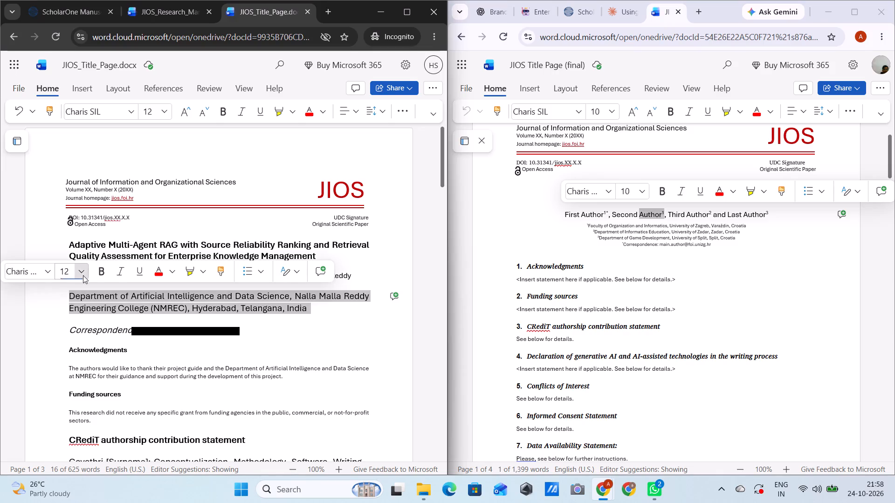
{"action": "left_click", "coordinate": [110, 204]}
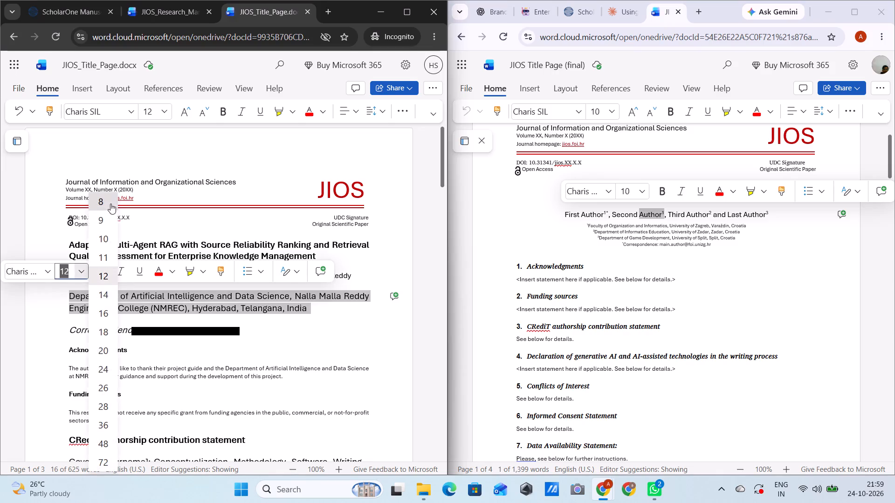
{"action": "left_click", "coordinate": [270, 310]}
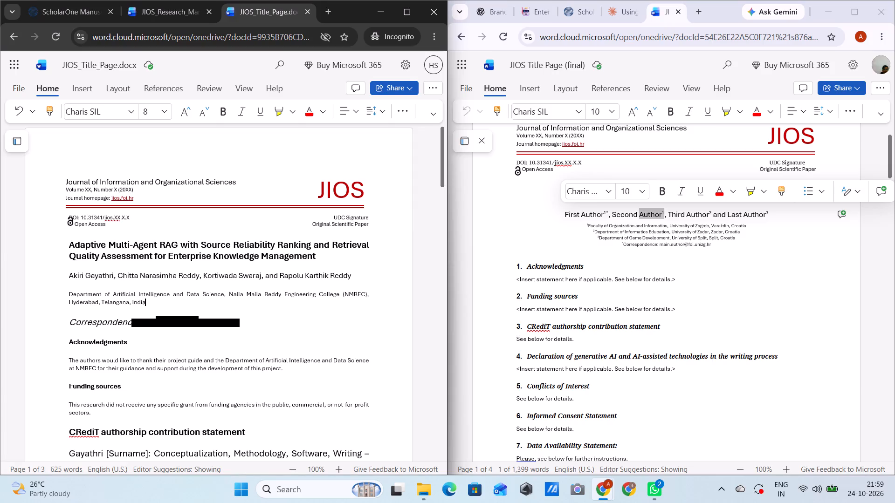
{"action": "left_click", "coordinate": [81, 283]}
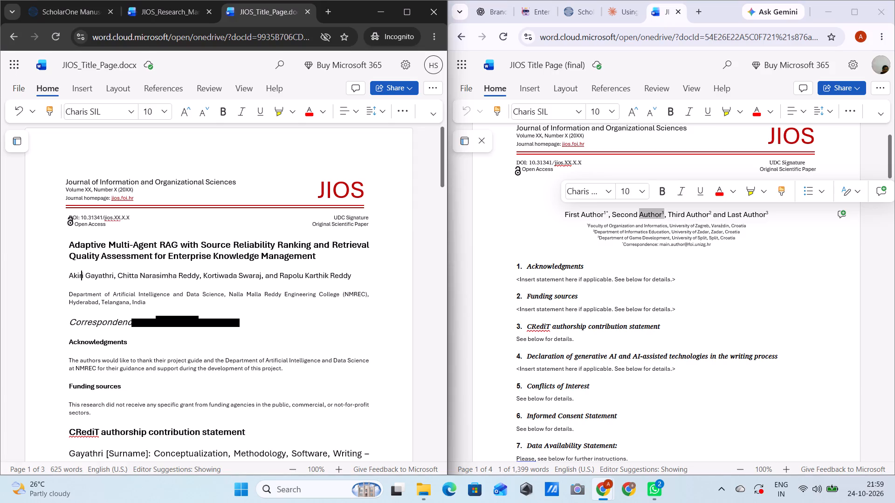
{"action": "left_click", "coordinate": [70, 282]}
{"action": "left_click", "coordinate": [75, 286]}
Set the font size of the "CRediT authorship contribution statement" heading to 9.
{"action": "scroll", "coordinate": [187, 292], "scroll_direction": "down", "scroll_amount": 1}
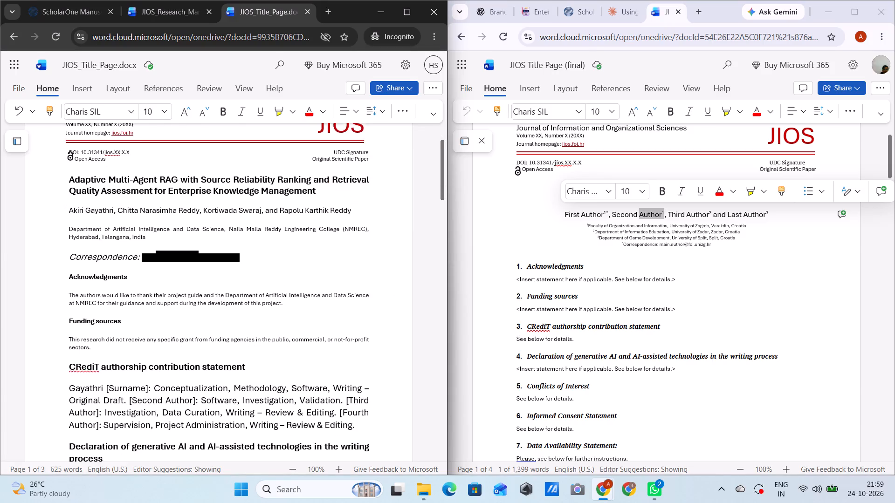
{"action": "scroll", "coordinate": [187, 292], "scroll_direction": "down", "scroll_amount": 1}
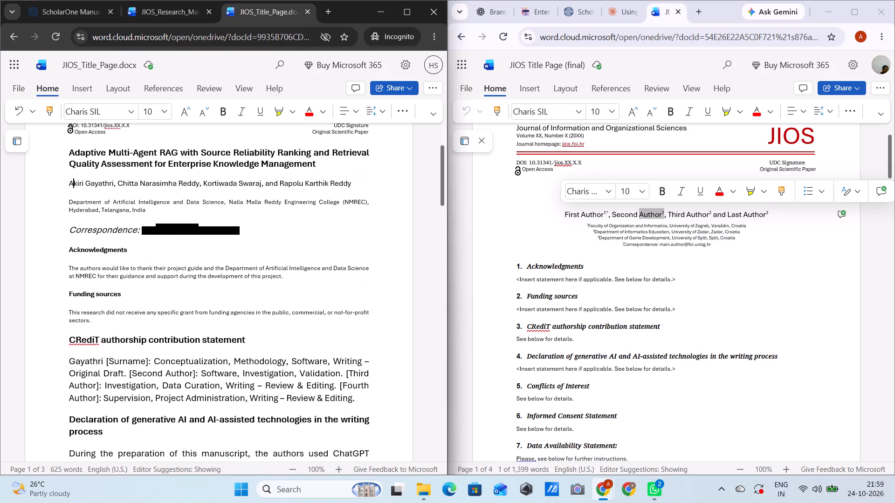
{"action": "scroll", "coordinate": [187, 288], "scroll_direction": "down", "scroll_amount": 1}
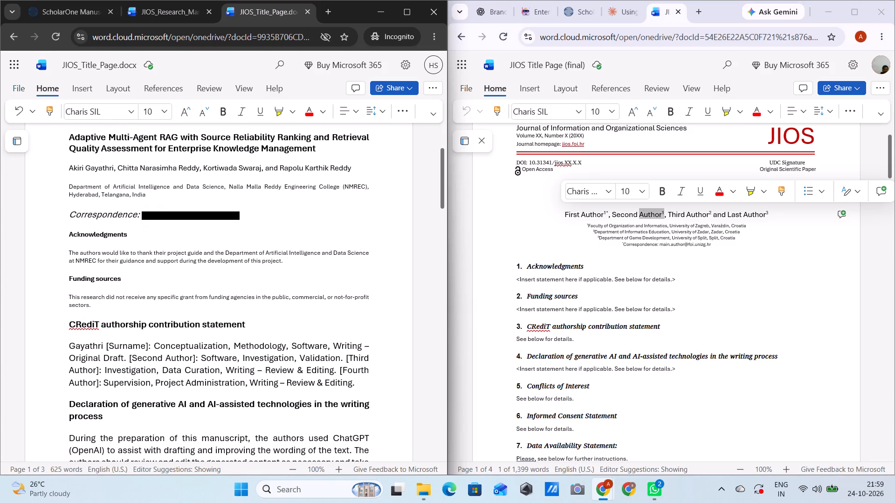
{"action": "scroll", "coordinate": [187, 288], "scroll_direction": "down", "scroll_amount": 2}
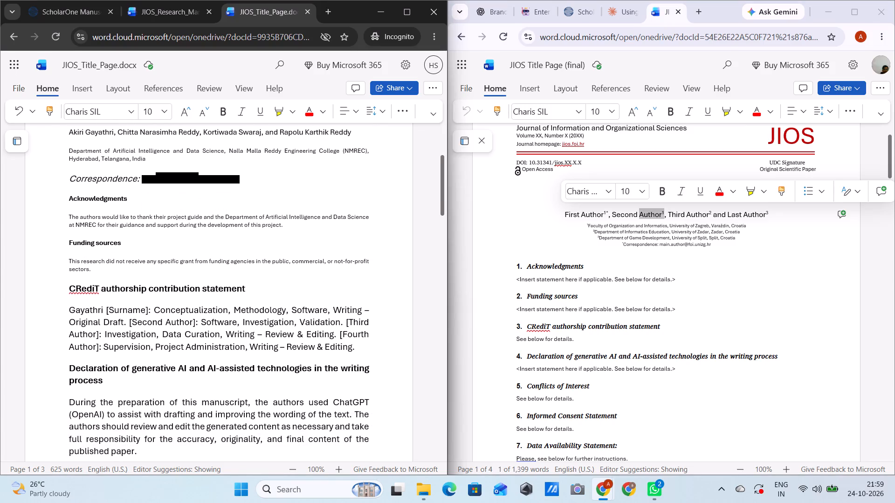
{"action": "triple_click", "coordinate": [154, 292]}
{"action": "left_click", "coordinate": [154, 292]}
{"action": "triple_click", "coordinate": [154, 292]}
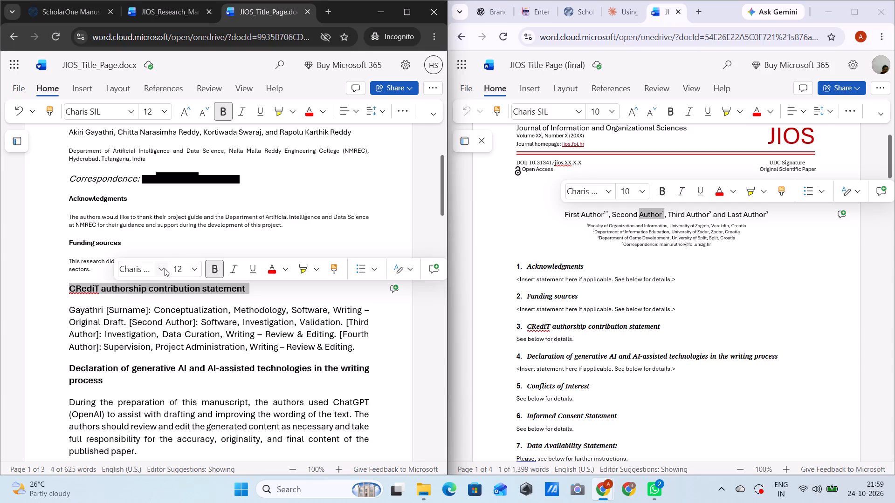
{"action": "left_click", "coordinate": [195, 266]}
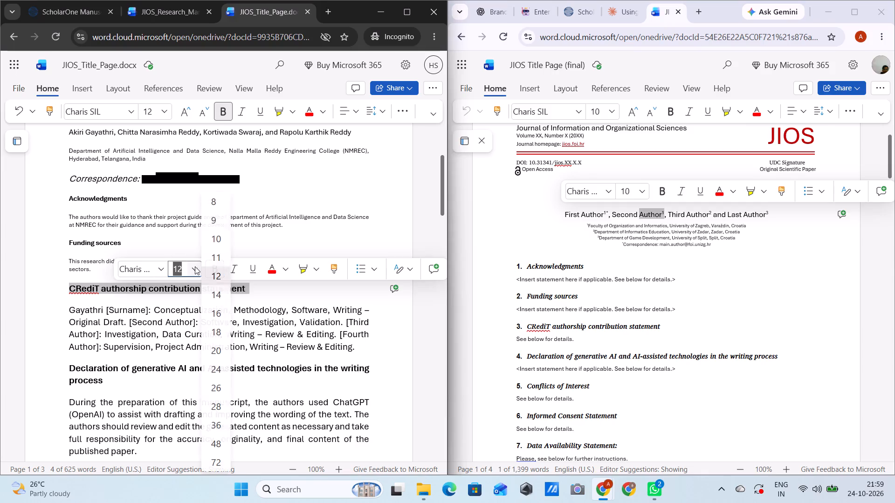
{"action": "left_click", "coordinate": [212, 215]}
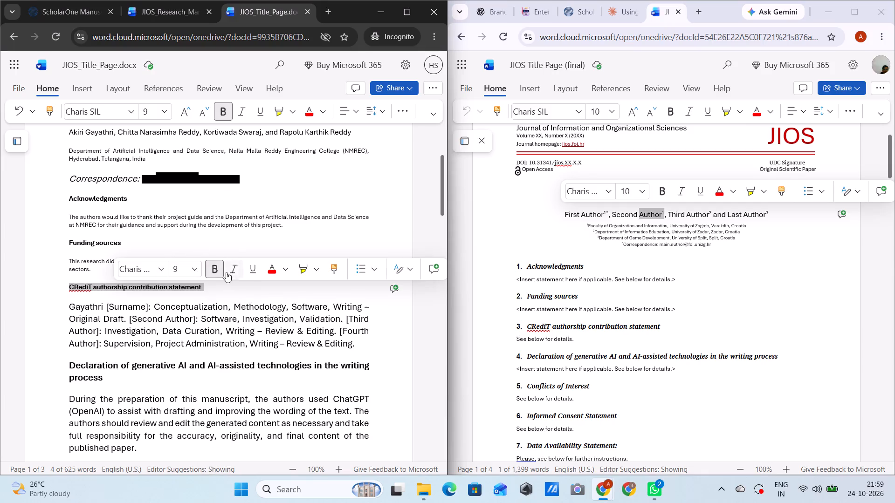
Set the font size of the author contributions paragraph under the CRediT heading to 8.
{"action": "triple_click", "coordinate": [237, 322]}
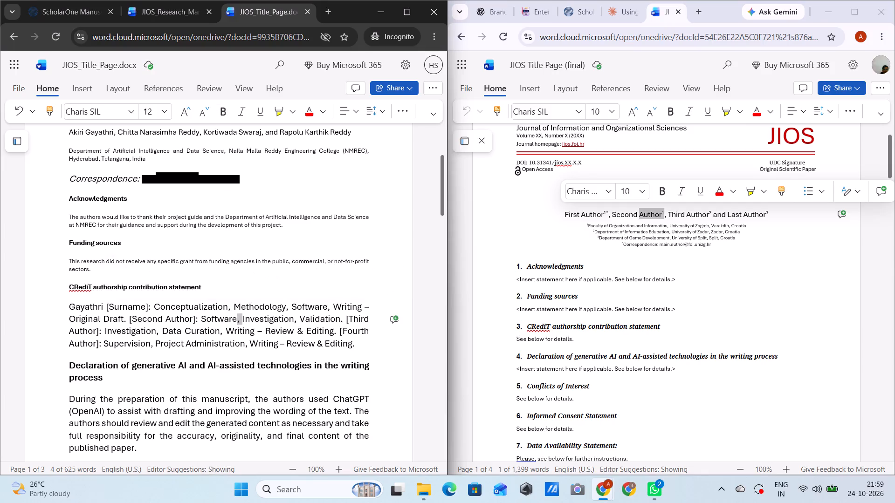
{"action": "double_click", "coordinate": [237, 322]}
{"action": "triple_click", "coordinate": [237, 322]}
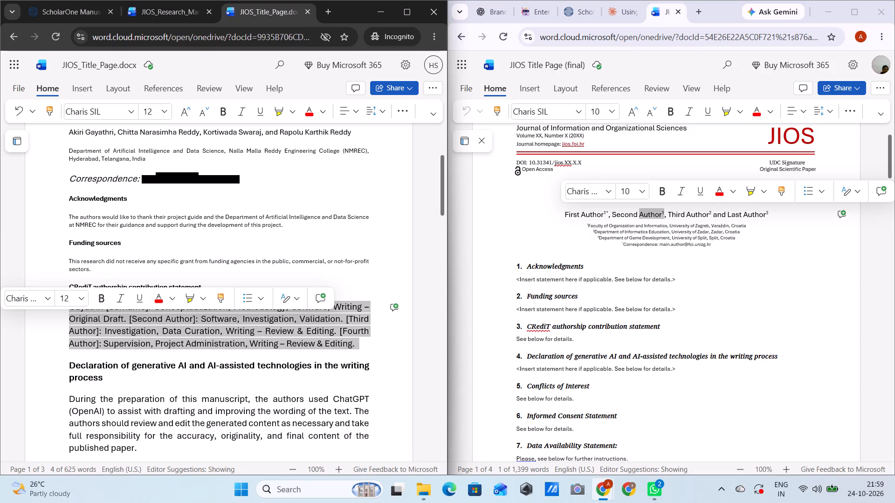
{"action": "left_click", "coordinate": [82, 299]}
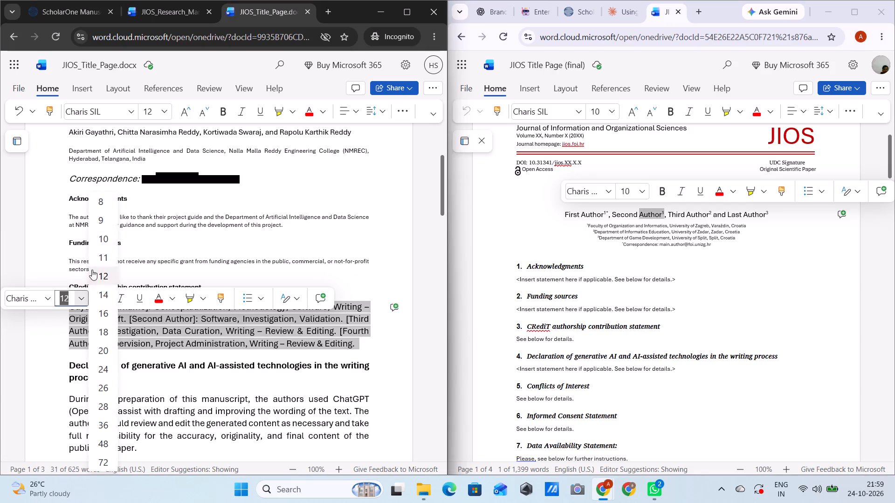
{"action": "left_click", "coordinate": [106, 199]}
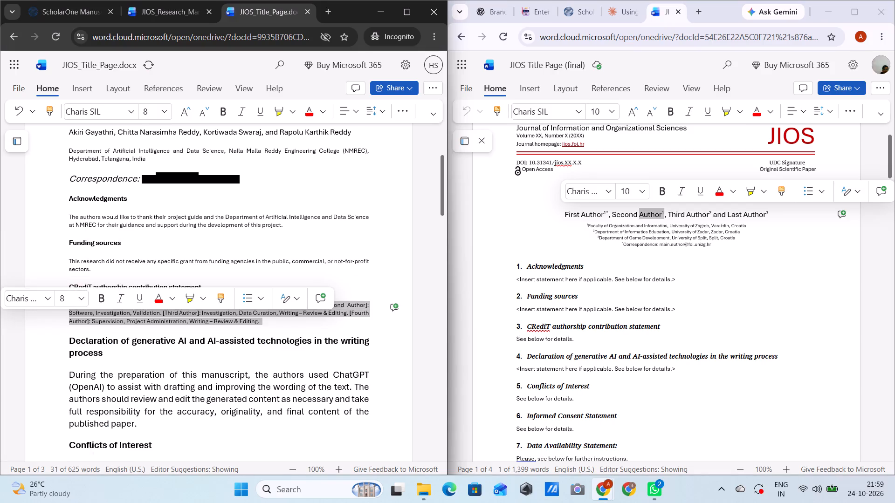
Replace the first author's name and [Surname] placeholder in the CRediT contributions paragraph with the first author's full name from the author line.
{"action": "left_click", "coordinate": [304, 261]}
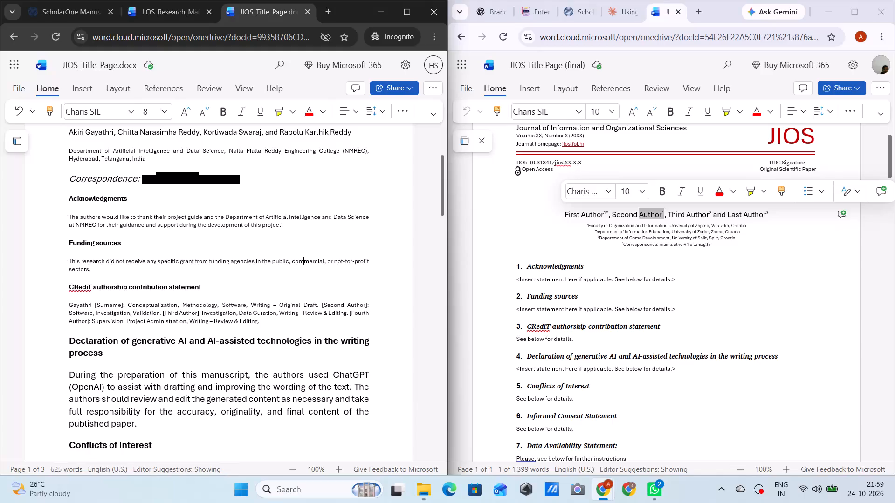
{"action": "scroll", "coordinate": [283, 322], "scroll_direction": "down", "scroll_amount": 1}
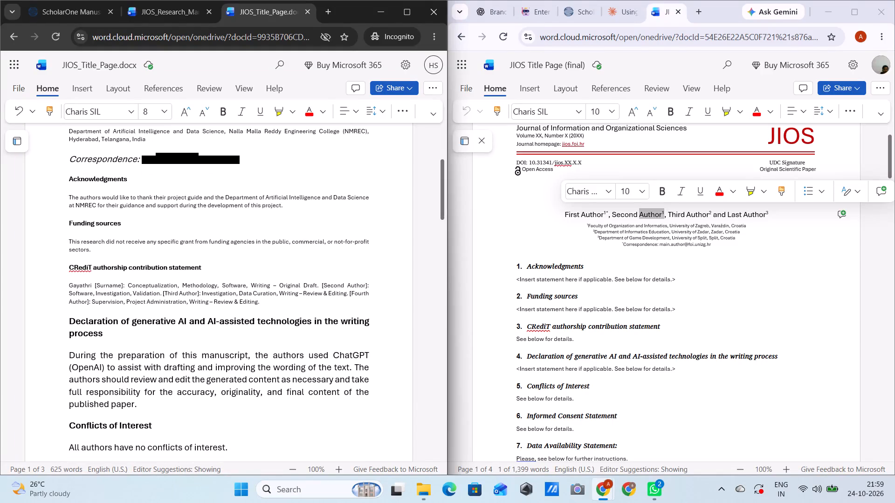
{"action": "left_click", "coordinate": [123, 286]}
{"action": "key", "text": "BackSpace"}
{"action": "key", "text": "BackSpace"}
{"action": "key", "text": "BackSpace"}
{"action": "key", "text": "BackSpace"}
{"action": "key", "text": "BackSpace"}
{"action": "key", "text": "BackSpace"}
{"action": "key", "text": "BackSpace"}
{"action": "key", "text": "BackSpace"}
{"action": "key", "text": "BackSpace"}
{"action": "key", "text": "BackSpace"}
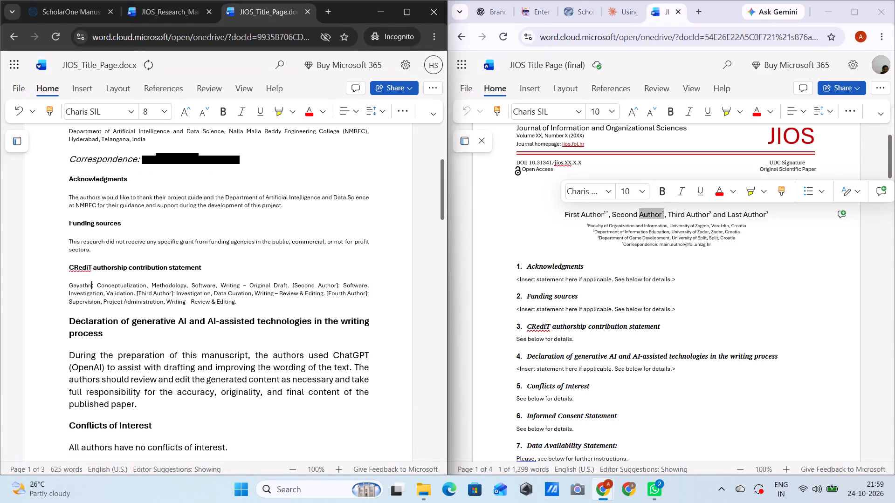
{"action": "key", "text": "BackSpace"}
{"action": "key", "text": "BackSpace"}
{"action": "key", "text": "BackSpace"}
{"action": "key", "text": "BackSpace"}
{"action": "key", "text": "BackSpace"}
{"action": "key", "text": "BackSpace"}
{"action": "key", "text": "BackSpace"}
{"action": "key", "text": "BackSpace"}
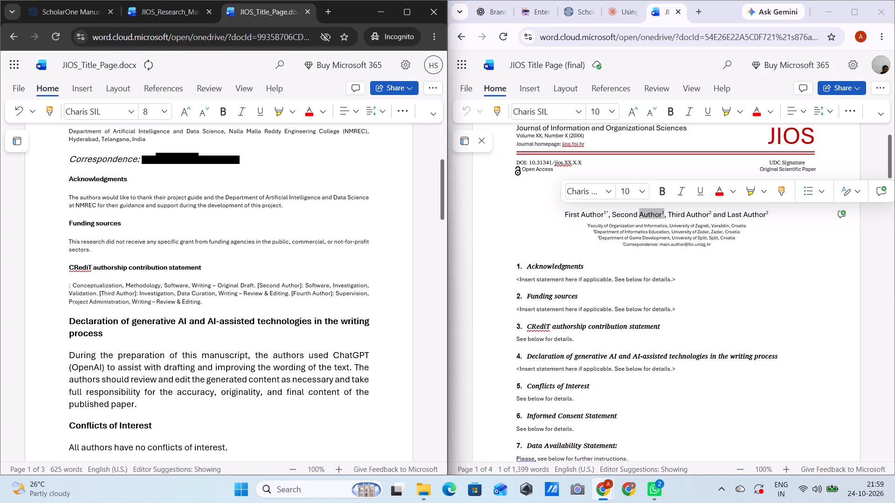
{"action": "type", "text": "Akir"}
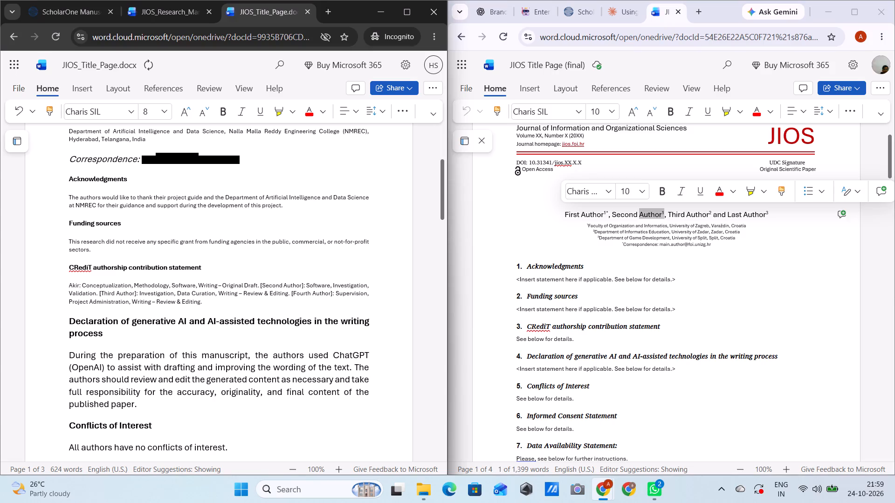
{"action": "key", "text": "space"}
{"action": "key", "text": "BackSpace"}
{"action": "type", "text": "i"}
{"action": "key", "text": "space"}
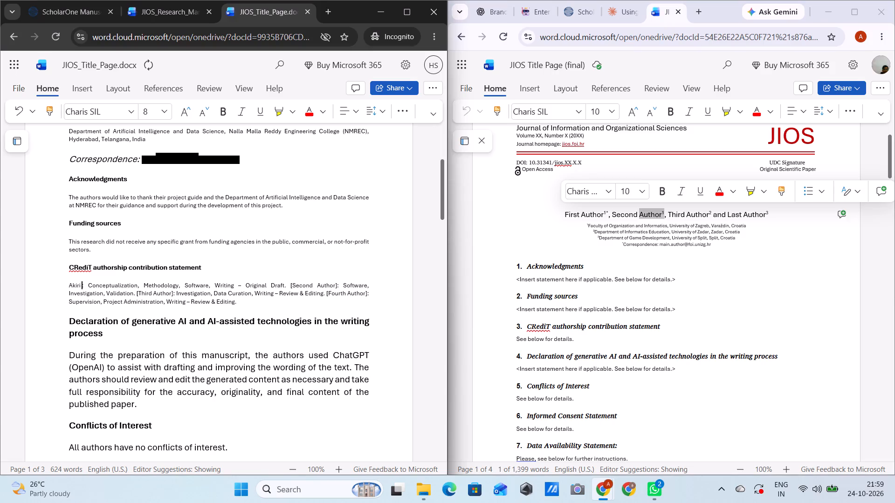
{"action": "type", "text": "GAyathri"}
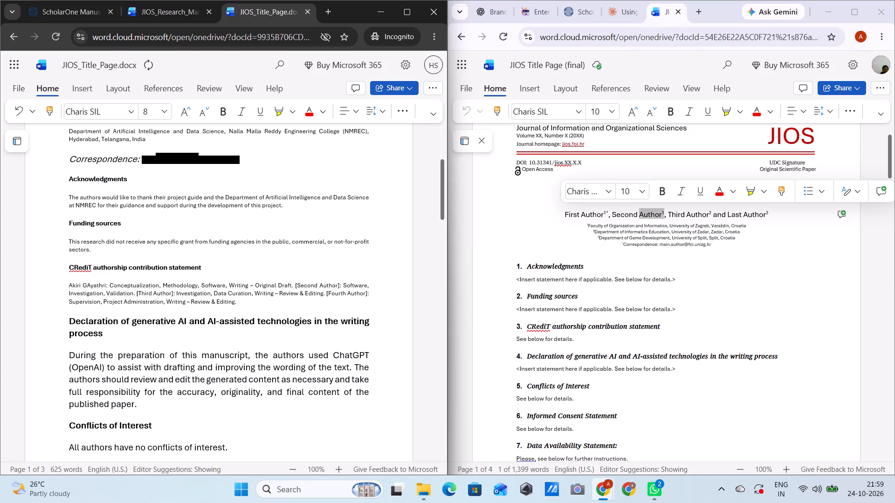
Replace the [Second Author] placeholder in the CRediT contributions paragraph with the second author's full name from the author line.
{"action": "left_click", "coordinate": [338, 287]}
{"action": "key", "text": "BackSpace"}
{"action": "key", "text": "BackSpace"}
{"action": "key", "text": "BackSpace"}
{"action": "key", "text": "BackSpace"}
{"action": "key", "text": "BackSpace"}
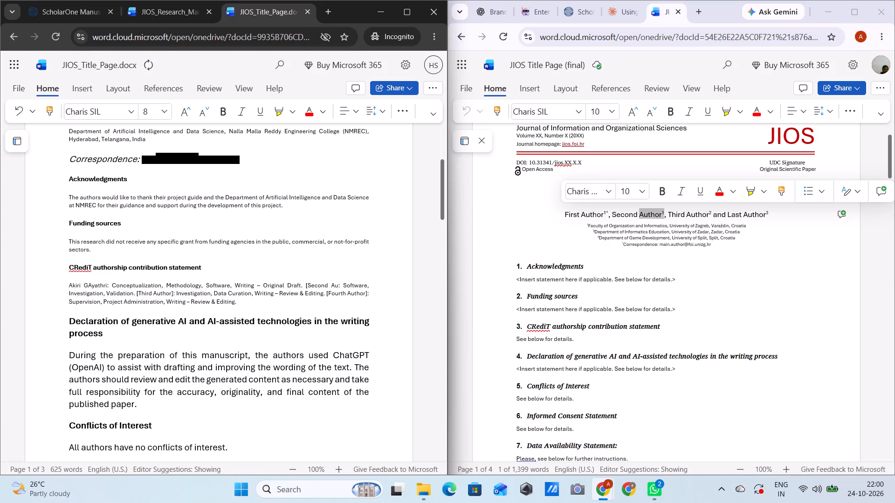
{"action": "key", "text": "BackSpace"}
{"action": "key", "text": "BackSpace"}
{"action": "key", "text": "BackSpace"}
{"action": "key", "text": "BackSpace"}
{"action": "key", "text": "BackSpace"}
{"action": "key", "text": "BackSpace"}
{"action": "key", "text": "BackSpace"}
{"action": "key", "text": "BackSpace"}
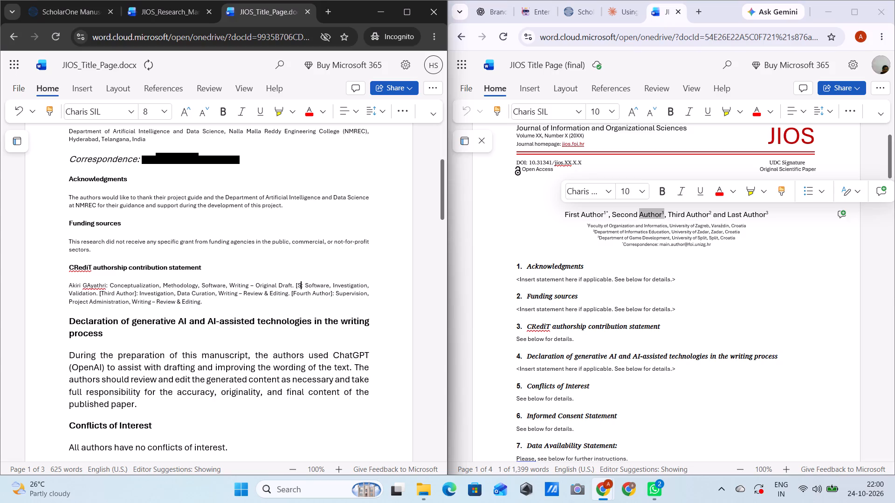
{"action": "key", "text": "BackSpace"}
{"action": "key", "text": "BackSpace"}
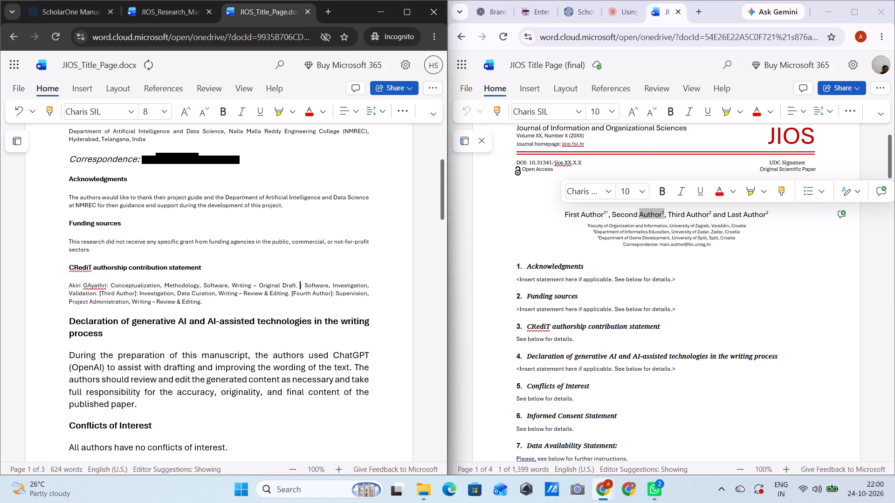
{"action": "scroll", "coordinate": [326, 239], "scroll_direction": "up", "scroll_amount": 1}
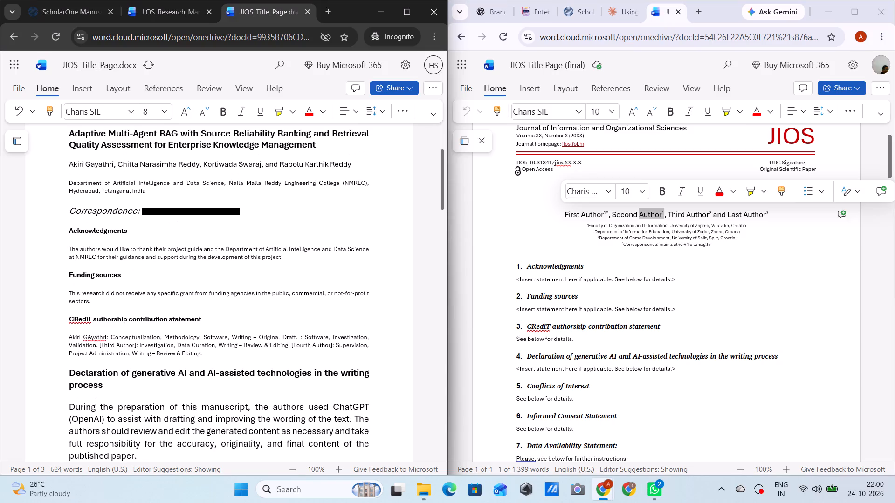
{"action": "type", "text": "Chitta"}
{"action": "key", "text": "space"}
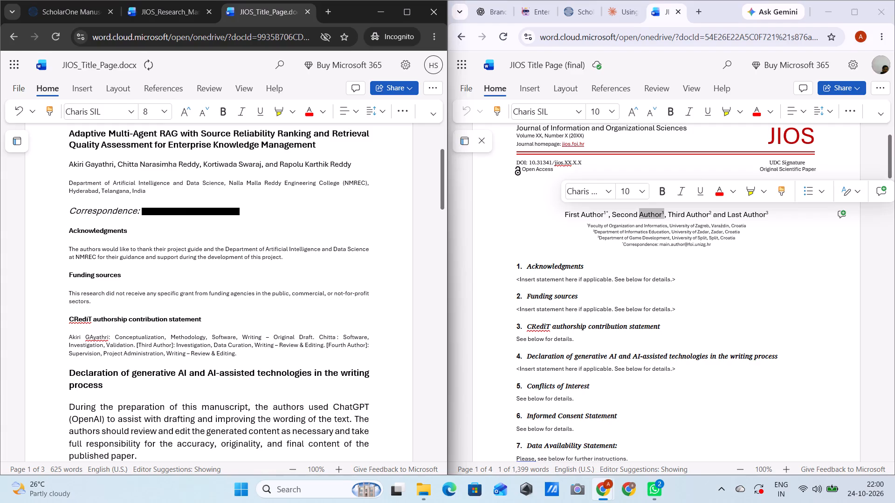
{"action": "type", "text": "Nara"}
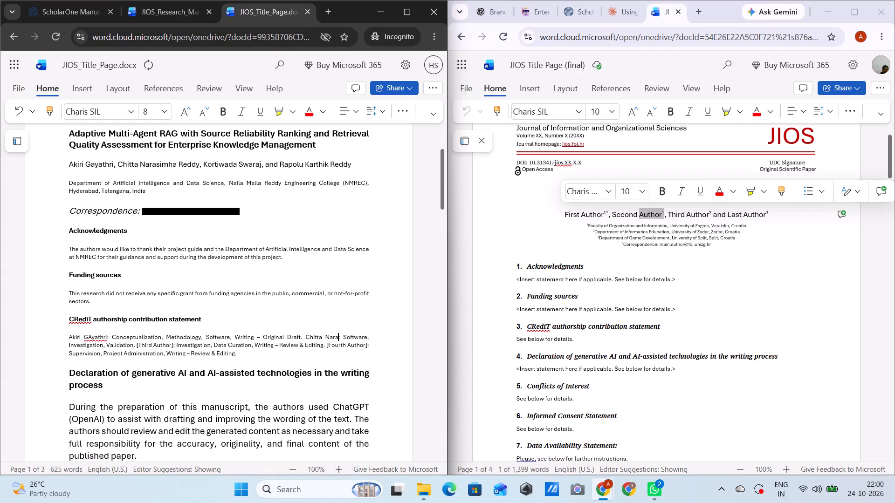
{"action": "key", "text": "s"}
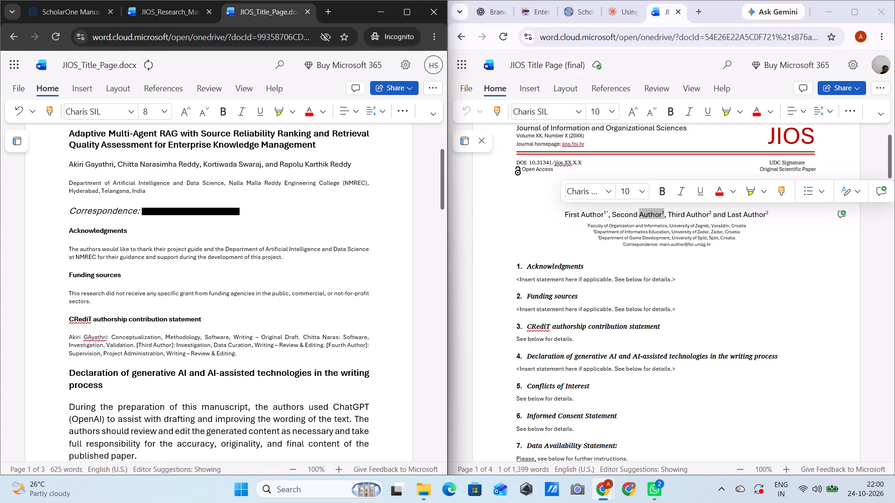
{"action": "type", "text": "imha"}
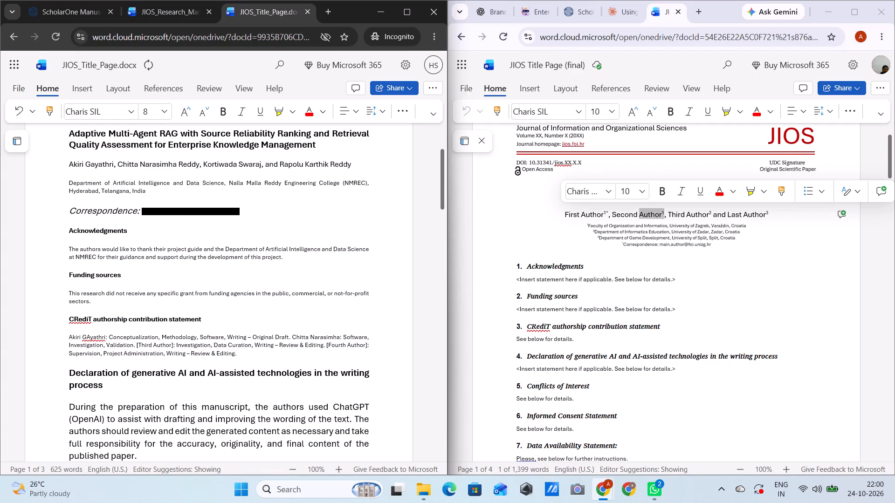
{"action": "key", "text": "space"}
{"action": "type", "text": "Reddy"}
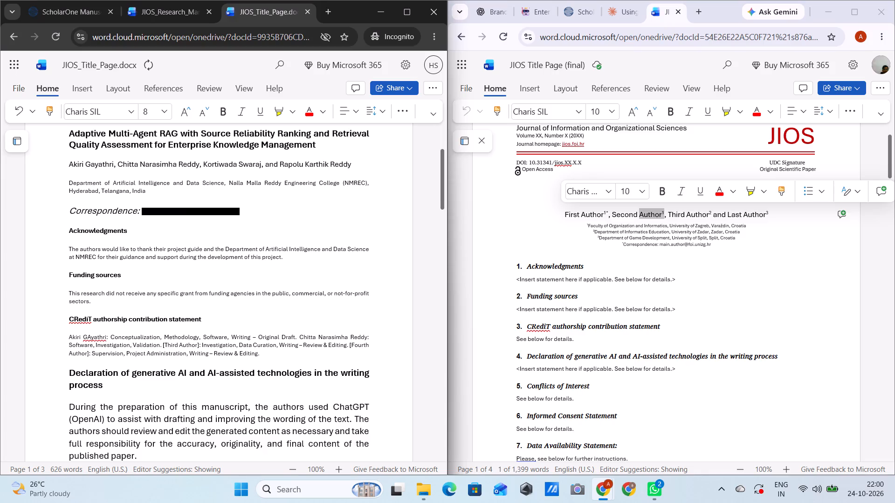
Replace the [Third Author] placeholder in the CRediT contributions paragraph with the third author's full name from the author line.
{"action": "left_click", "coordinate": [200, 347]}
{"action": "key", "text": "BackSpace"}
{"action": "key", "text": "BackSpace"}
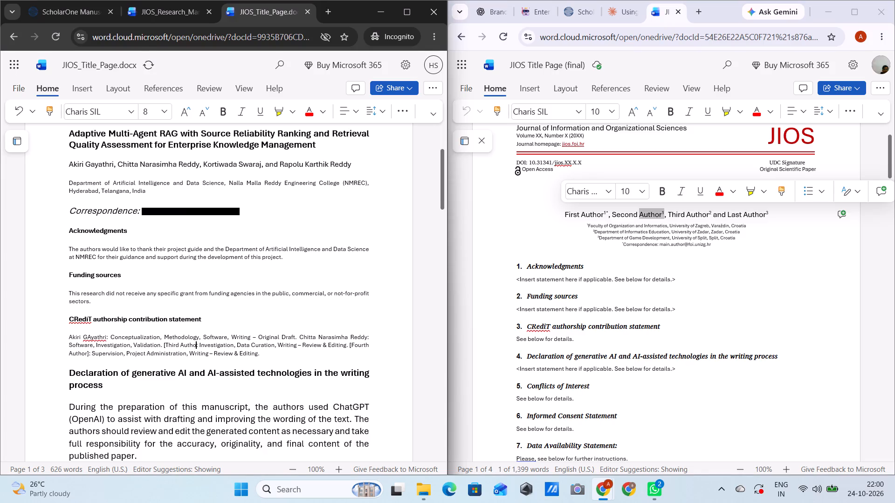
{"action": "key", "text": "BackSpace"}
{"action": "key", "text": "BackSpace"}
{"action": "key", "text": "BackSpace"}
{"action": "key", "text": "BackSpace"}
{"action": "key", "text": "BackSpace"}
{"action": "key", "text": "BackSpace"}
{"action": "key", "text": "BackSpace"}
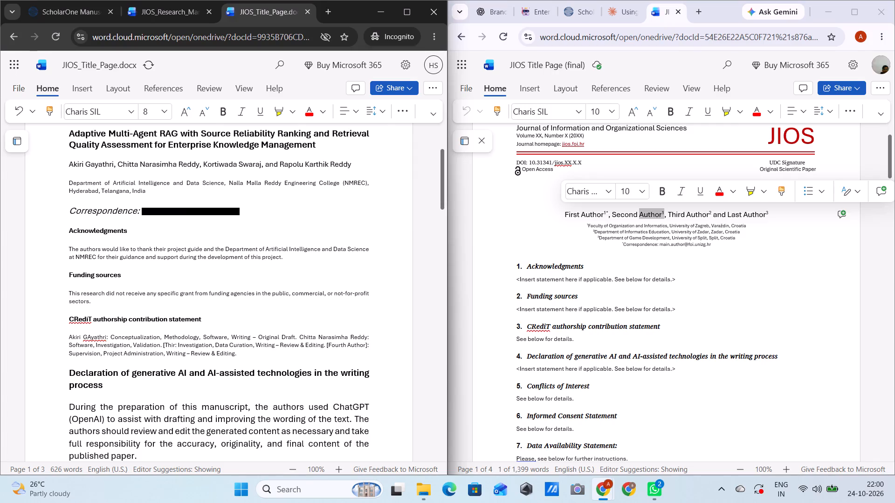
{"action": "key", "text": "BackSpace"}
{"action": "key", "text": "BackSpace"}
{"action": "key", "text": "BackSpace"}
{"action": "key", "text": "BackSpace"}
{"action": "key", "text": "BackSpace"}
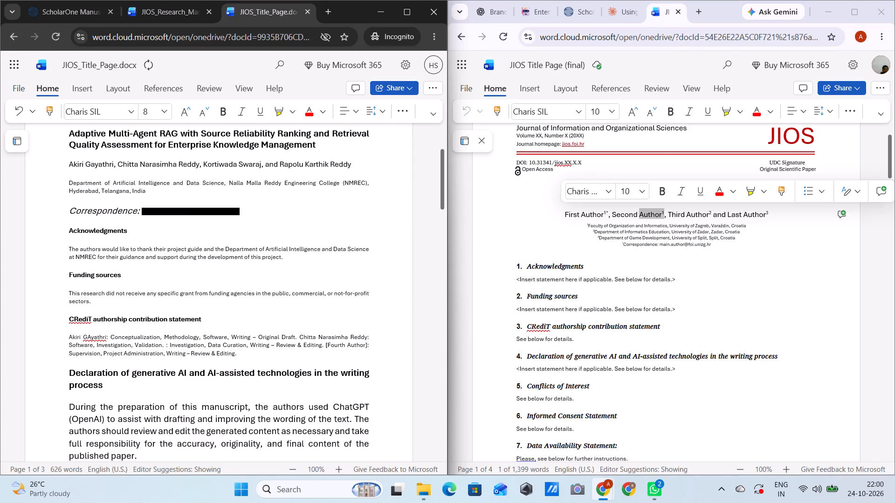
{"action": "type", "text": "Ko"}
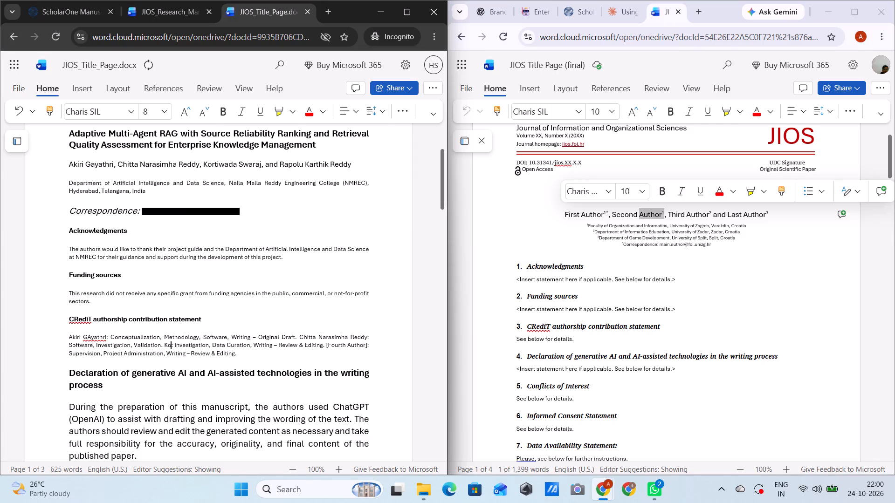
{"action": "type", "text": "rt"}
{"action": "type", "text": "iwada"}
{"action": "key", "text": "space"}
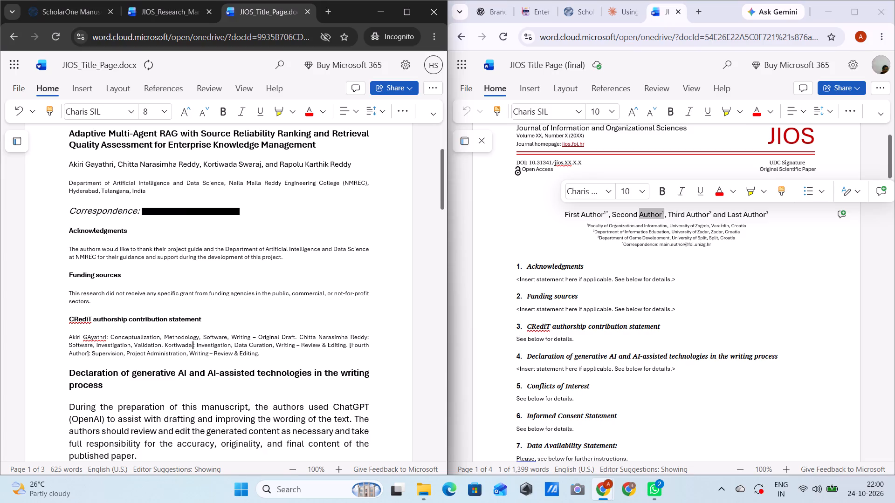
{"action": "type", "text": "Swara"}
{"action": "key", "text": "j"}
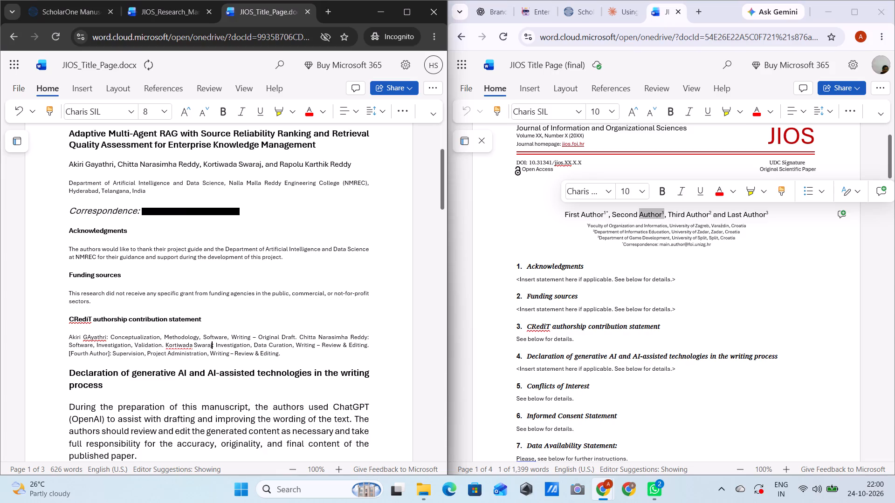
Correct the capitalization of the first author's misspelled name in the CRediT contributions paragraph using the matching spelling suggestion.
{"action": "left_click", "coordinate": [92, 337]}
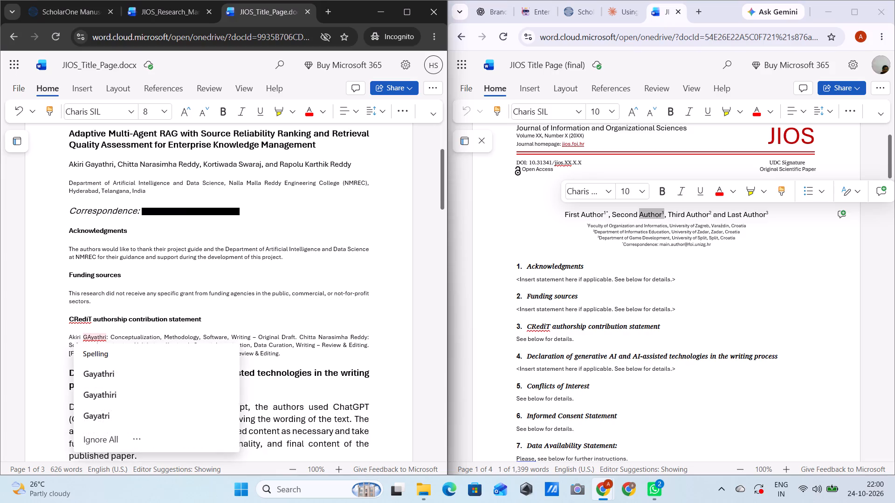
{"action": "left_click", "coordinate": [108, 360]}
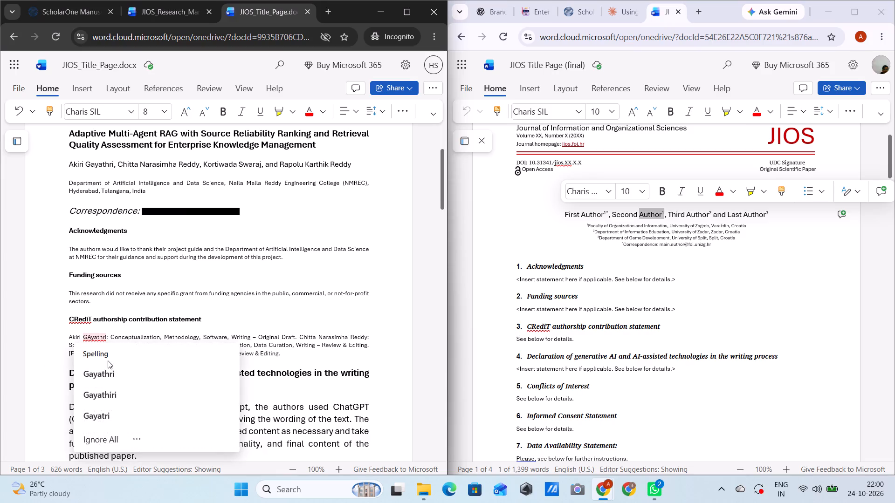
{"action": "left_click", "coordinate": [108, 370]}
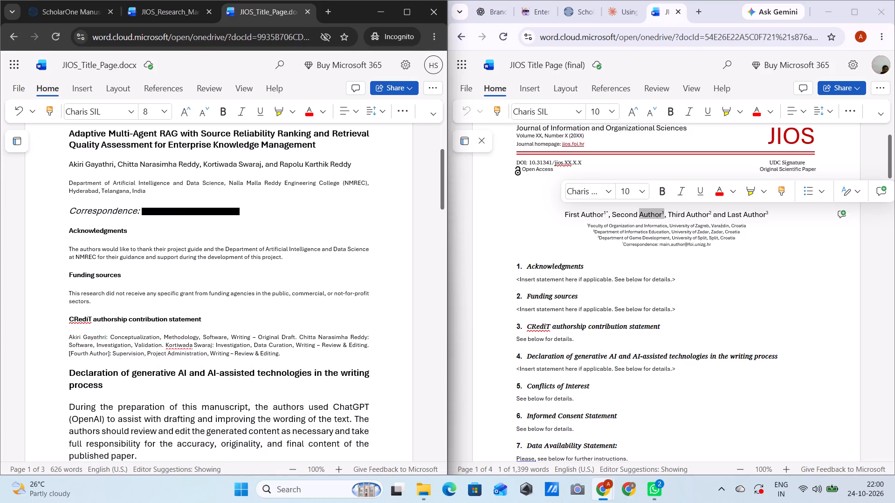
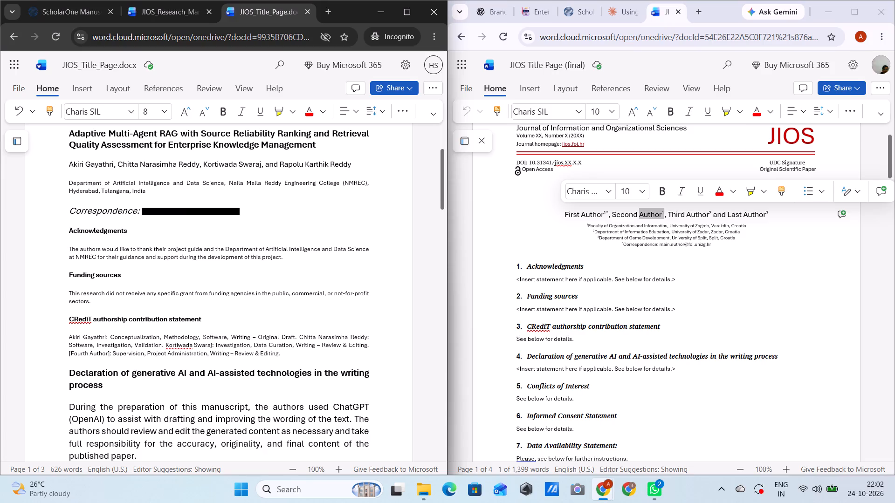
Replace the [Fourth Author] placeholder in the CRediT contributions paragraph with the fourth author's first two names as ordered in the author line.
{"action": "left_click", "coordinate": [110, 353]}
{"action": "key", "text": "BackSpace"}
{"action": "key", "text": "BackSpace"}
{"action": "key", "text": "BackSpace"}
{"action": "key", "text": "BackSpace"}
{"action": "key", "text": "BackSpace"}
{"action": "key", "text": "BackSpace"}
{"action": "key", "text": "BackSpace"}
{"action": "key", "text": "BackSpace"}
{"action": "key", "text": "BackSpace"}
{"action": "key", "text": "BackSpace"}
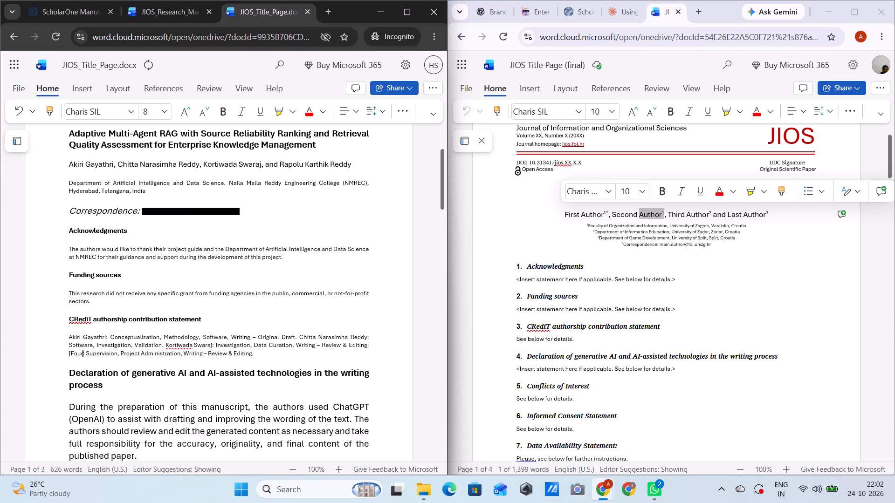
{"action": "key", "text": "BackSpace"}
{"action": "key", "text": "BackSpace"}
{"action": "key", "text": "BackSpace"}
{"action": "key", "text": "BackSpace"}
{"action": "key", "text": "BackSpace"}
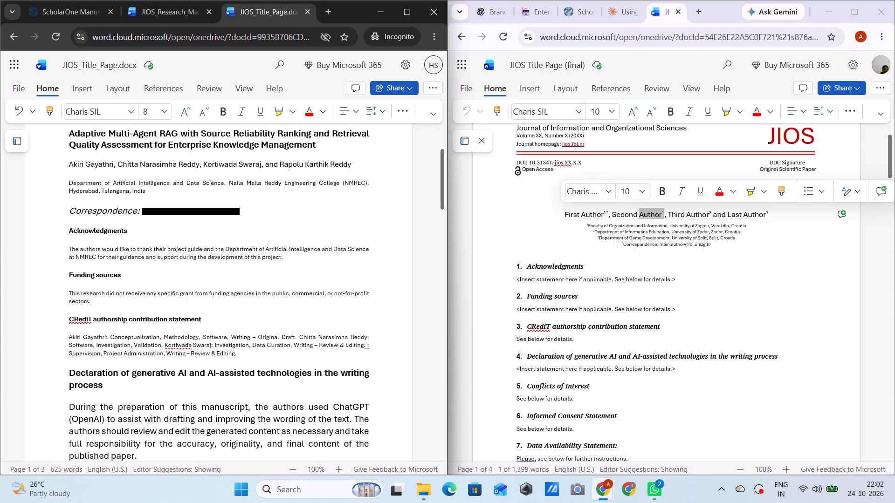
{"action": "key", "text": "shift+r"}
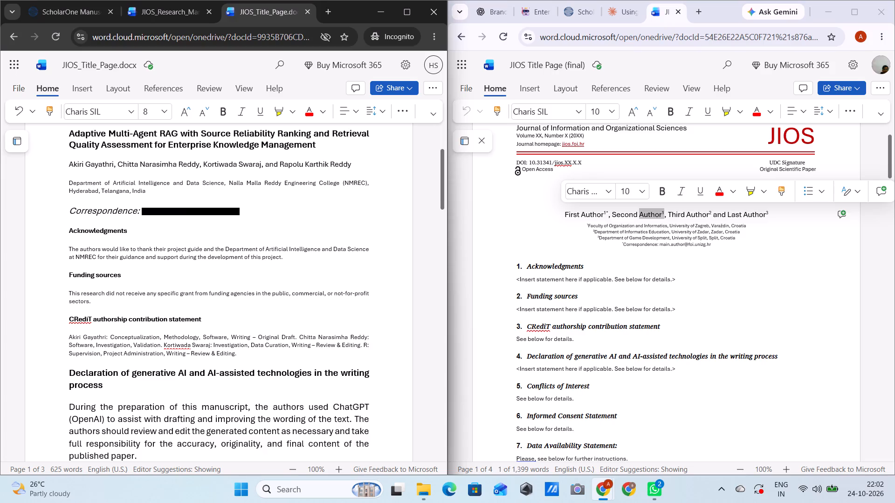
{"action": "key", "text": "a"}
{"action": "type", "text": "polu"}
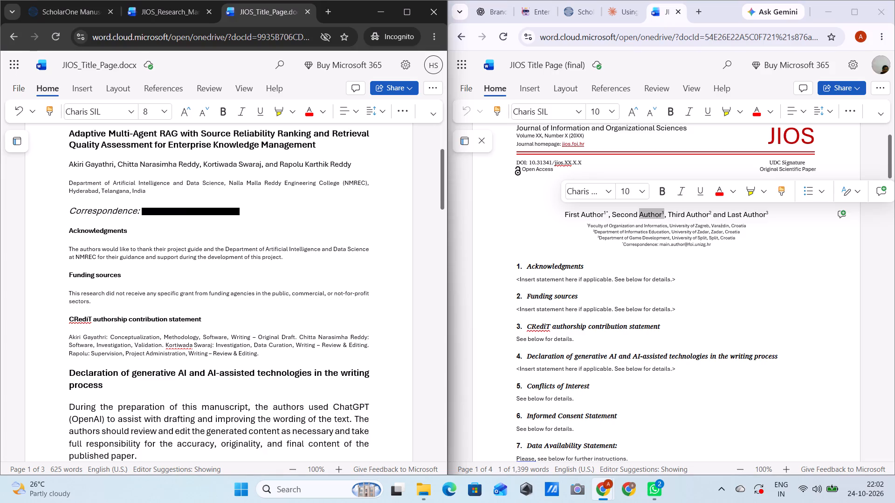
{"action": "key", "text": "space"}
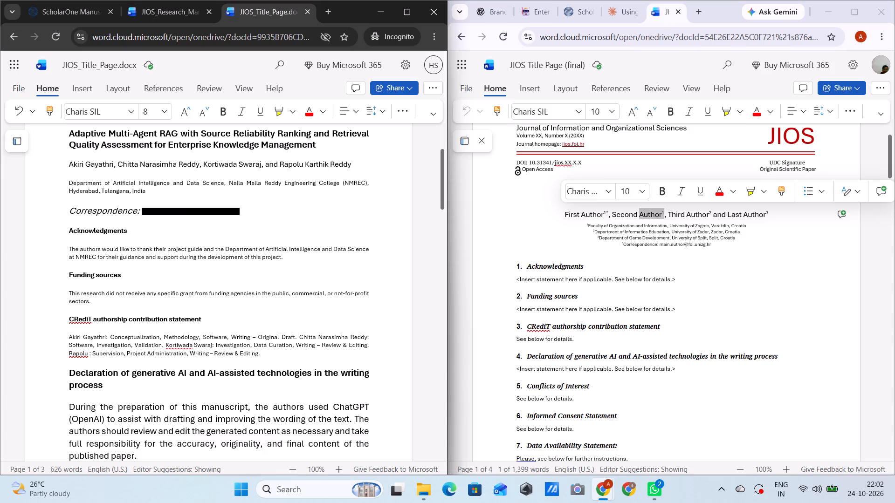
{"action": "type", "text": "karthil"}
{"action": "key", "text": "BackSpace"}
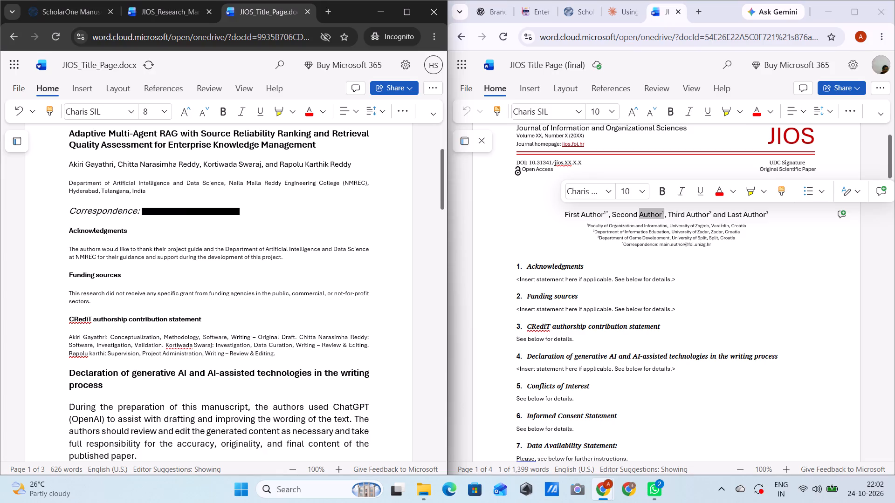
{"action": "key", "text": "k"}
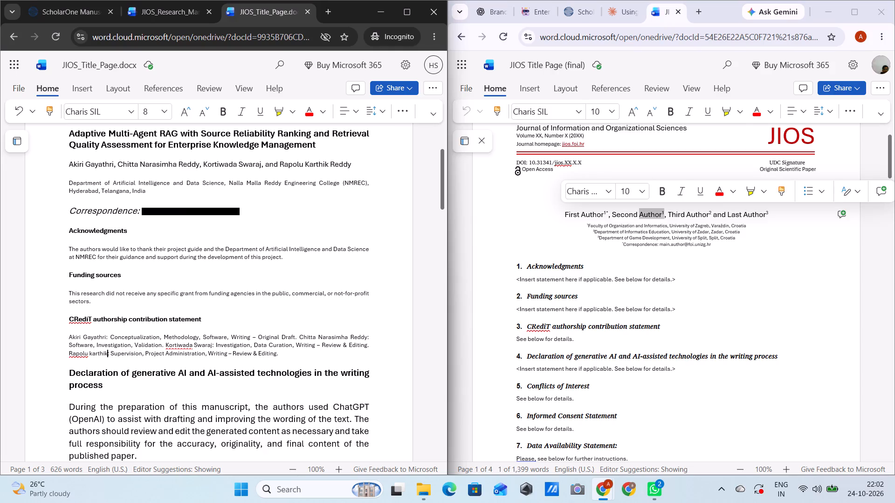
Examine the journal template's instructions for the required statements, from Acknowledgements through the author contact addresses.
{"action": "scroll", "coordinate": [615, 292], "scroll_direction": "down", "scroll_amount": 7}
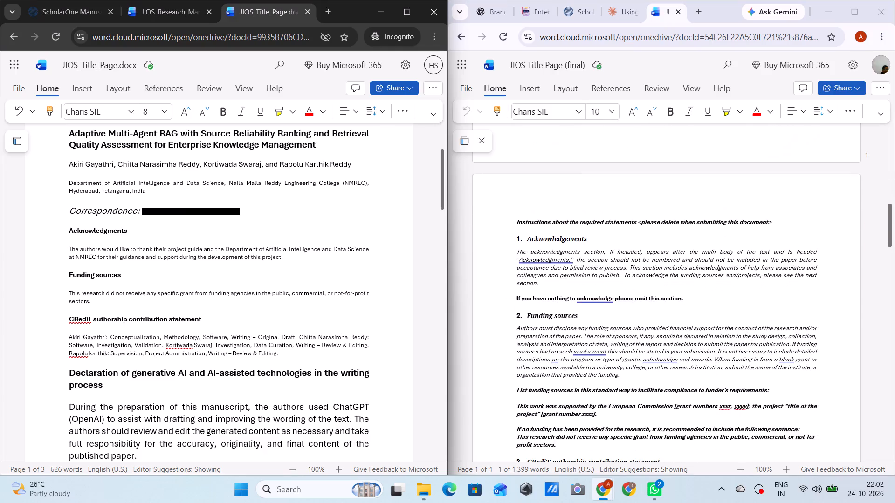
{"action": "scroll", "coordinate": [615, 292], "scroll_direction": "down", "scroll_amount": 3}
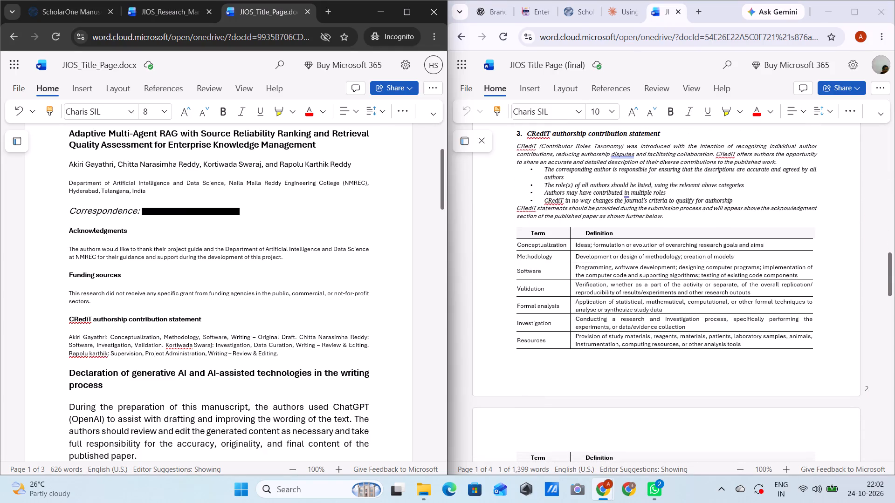
{"action": "scroll", "coordinate": [615, 292], "scroll_direction": "down", "scroll_amount": 6}
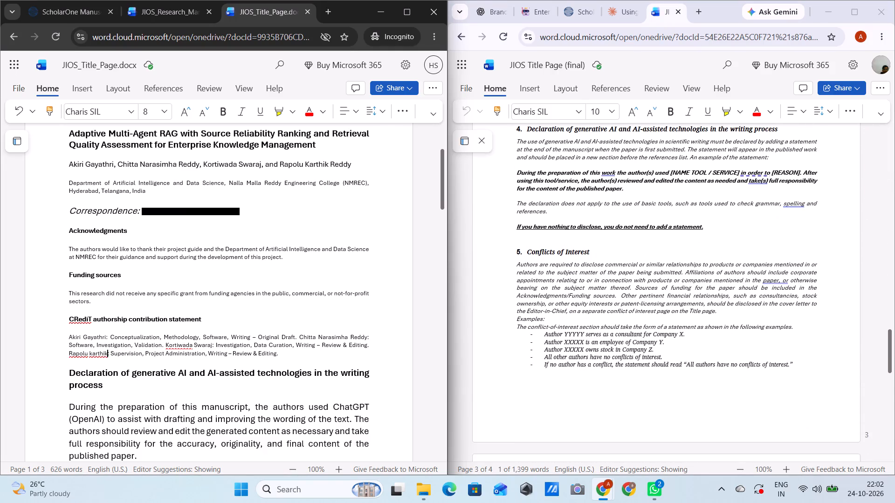
{"action": "scroll", "coordinate": [615, 292], "scroll_direction": "down", "scroll_amount": 4}
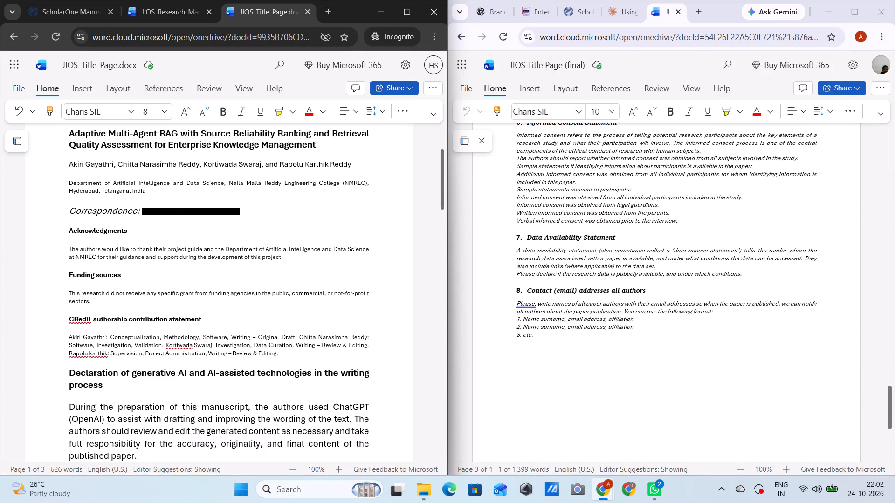
{"action": "scroll", "coordinate": [615, 292], "scroll_direction": "up", "scroll_amount": 10}
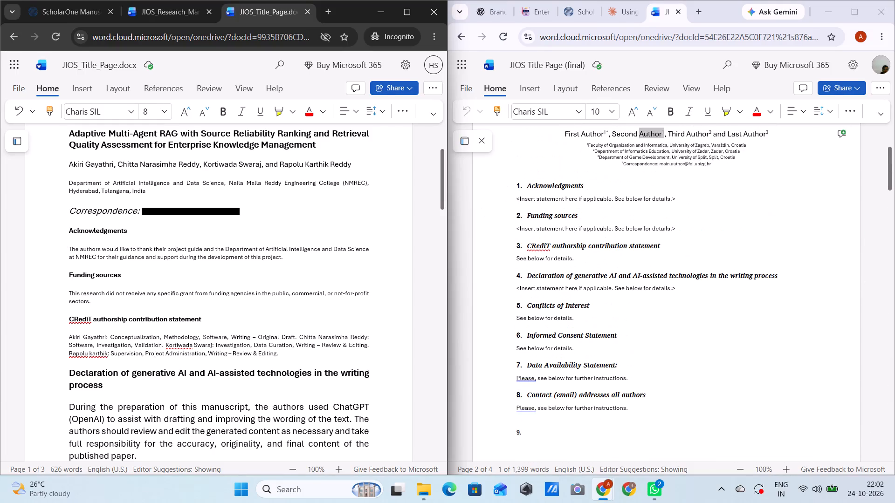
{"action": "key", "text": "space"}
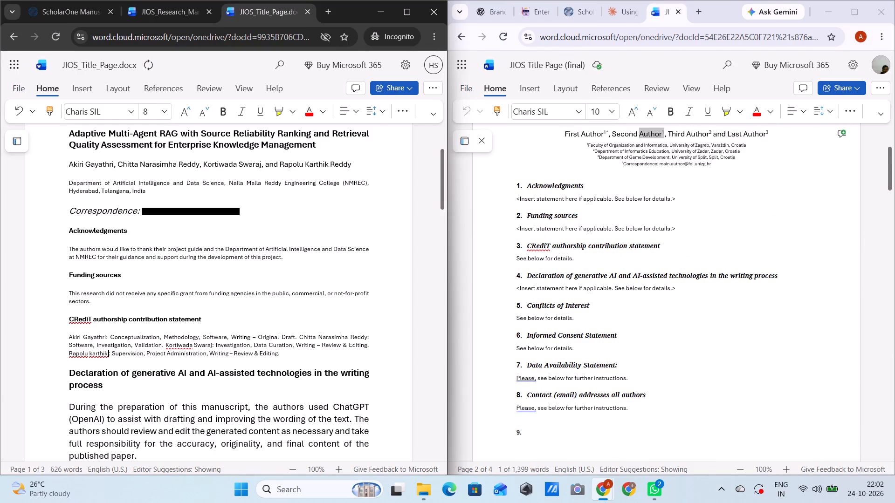
Set the heading "Declaration of generative AI and AI-assisted technologies in the writing process" to font size 9.
{"action": "scroll", "coordinate": [297, 352], "scroll_direction": "down", "scroll_amount": 1}
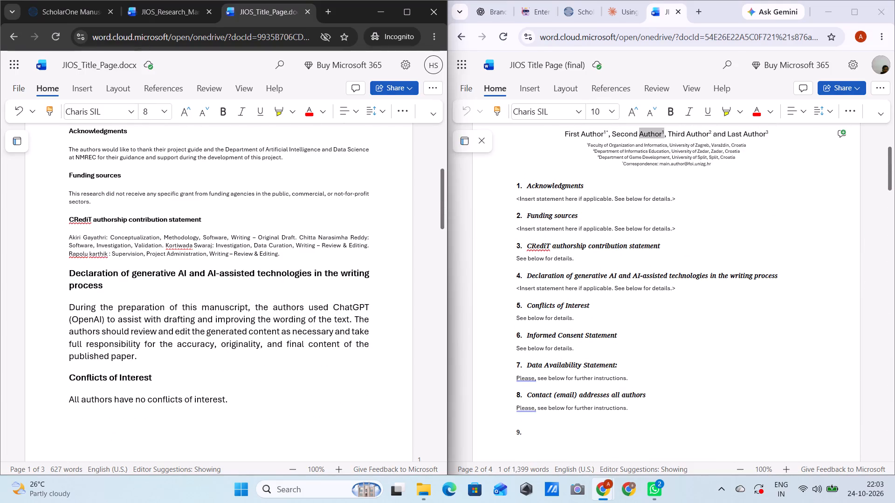
{"action": "scroll", "coordinate": [297, 352], "scroll_direction": "down", "scroll_amount": 1}
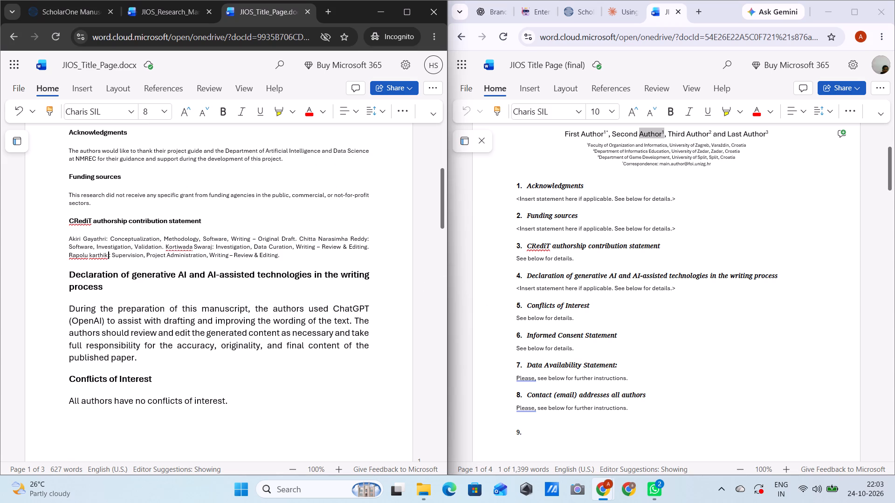
{"action": "scroll", "coordinate": [557, 329], "scroll_direction": "down", "scroll_amount": 1}
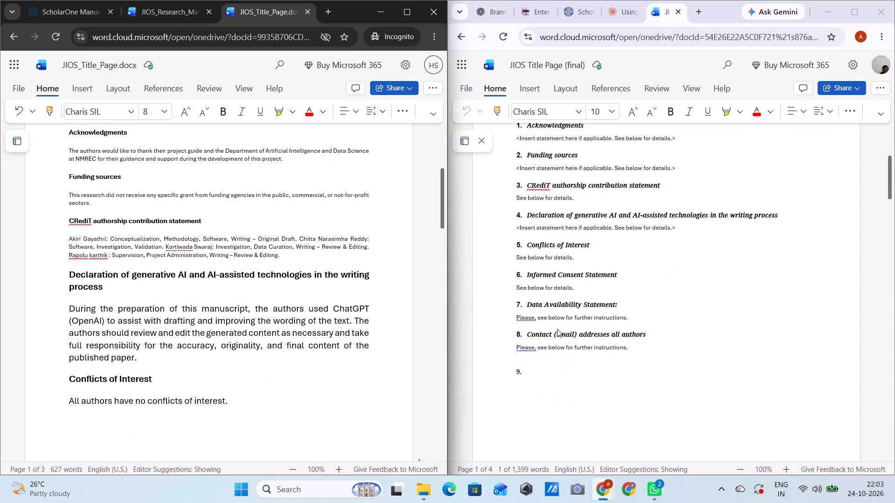
{"action": "triple_click", "coordinate": [248, 279]}
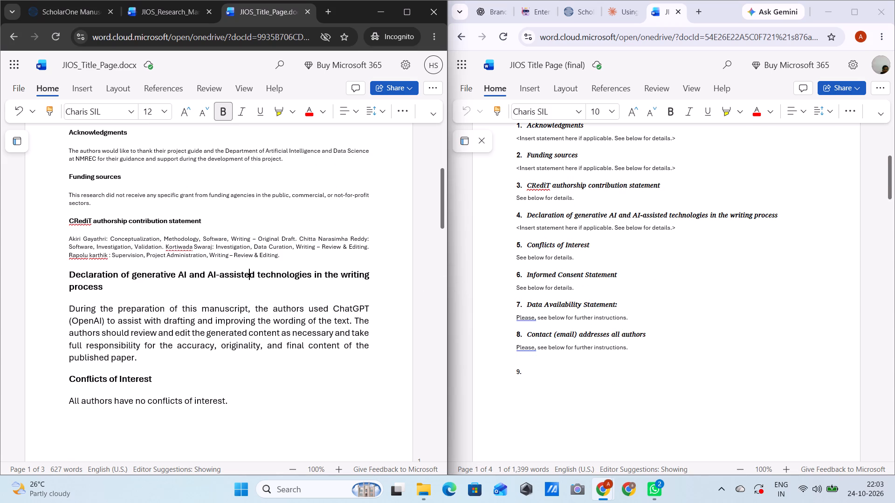
{"action": "left_click", "coordinate": [248, 279]}
{"action": "triple_click", "coordinate": [248, 279]}
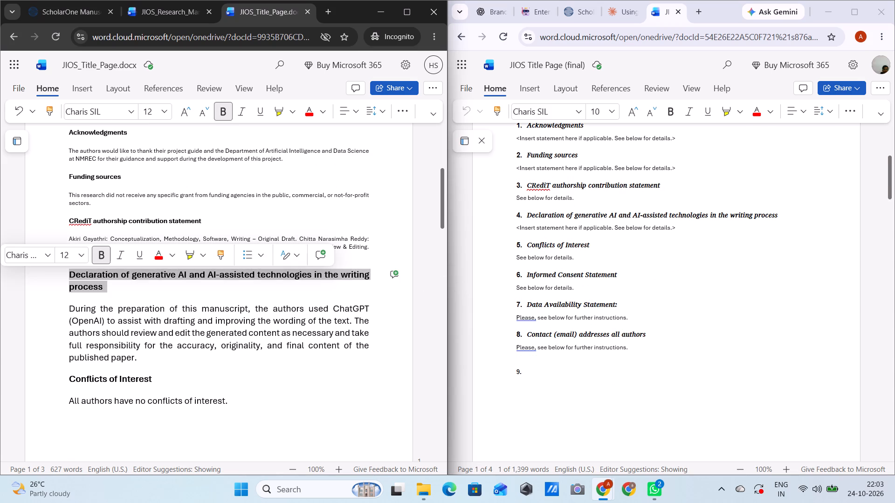
{"action": "left_click", "coordinate": [83, 251]}
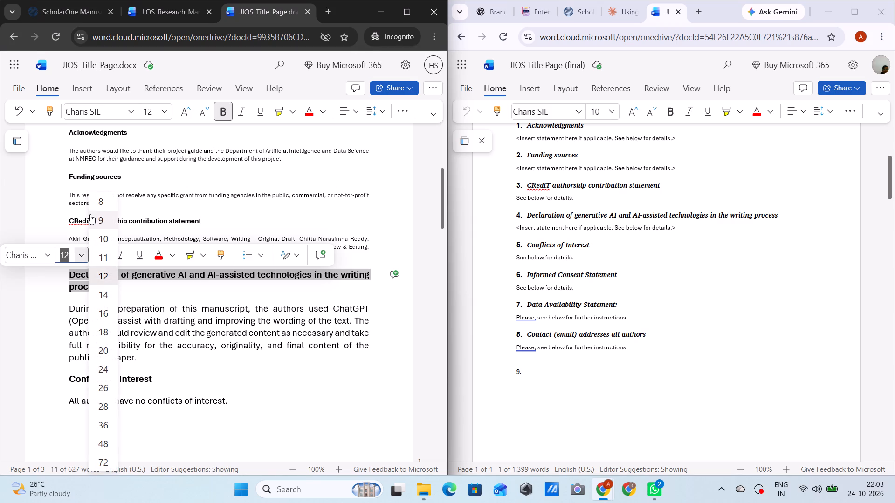
{"action": "left_click", "coordinate": [90, 217]}
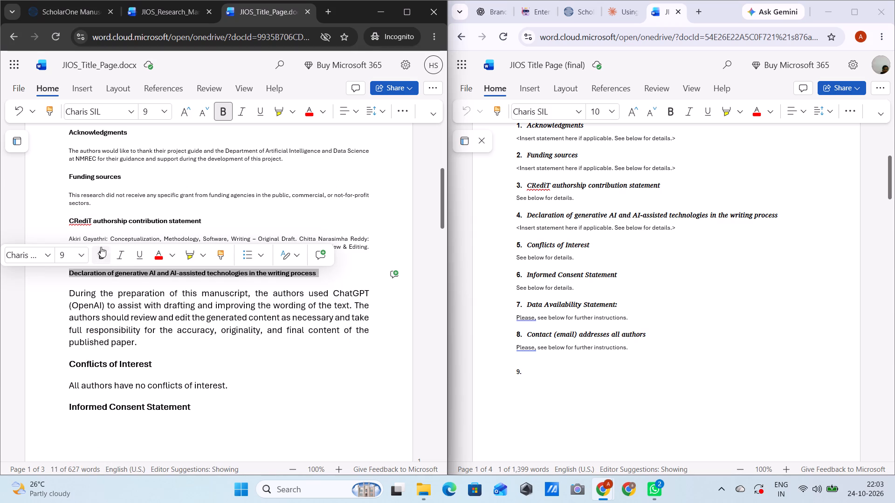
Set the paragraph under the generative AI declaration heading to font size 8.
{"action": "triple_click", "coordinate": [114, 306]}
{"action": "double_click", "coordinate": [114, 306]}
{"action": "triple_click", "coordinate": [114, 306]}
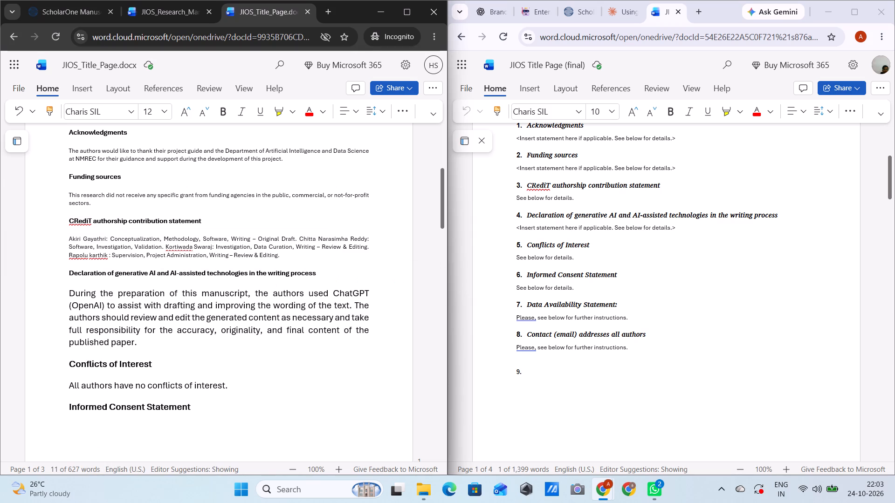
{"action": "triple_click", "coordinate": [114, 306]}
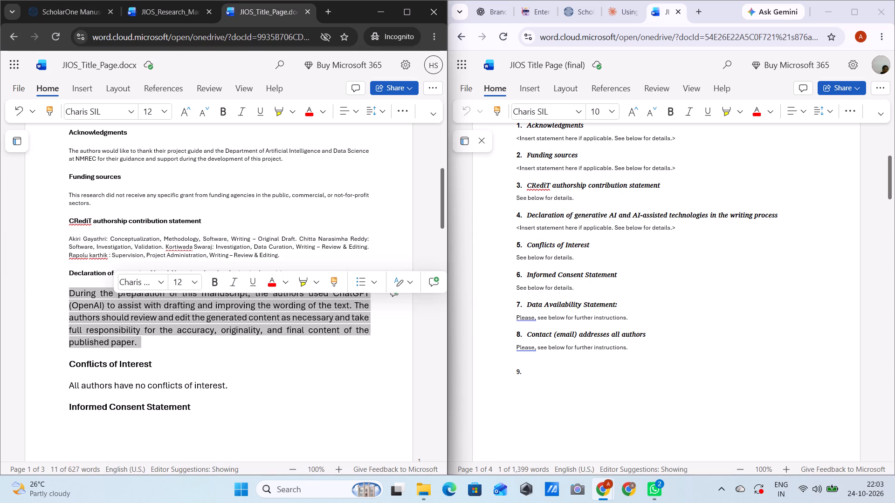
{"action": "left_click", "coordinate": [198, 284]}
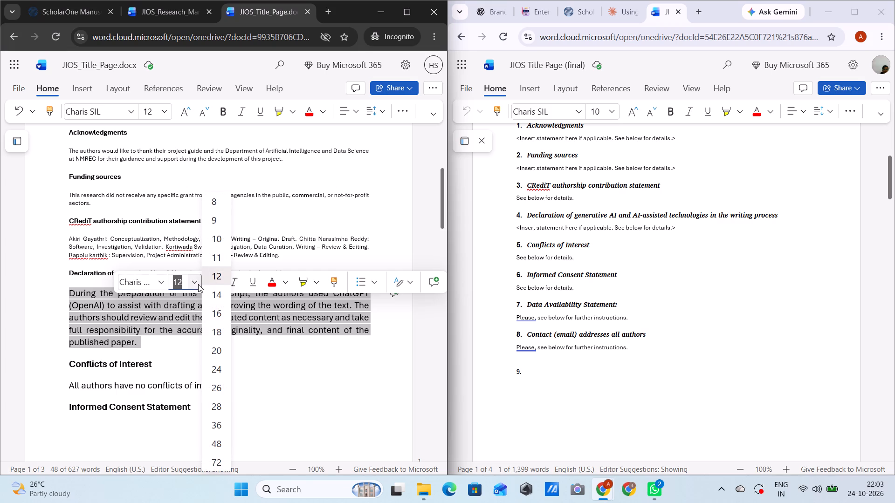
{"action": "left_click", "coordinate": [221, 203]}
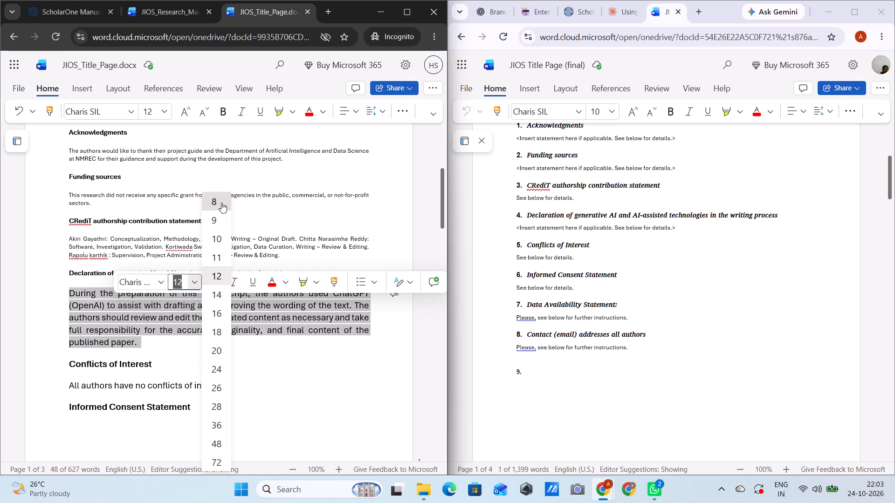
{"action": "left_click", "coordinate": [233, 328]}
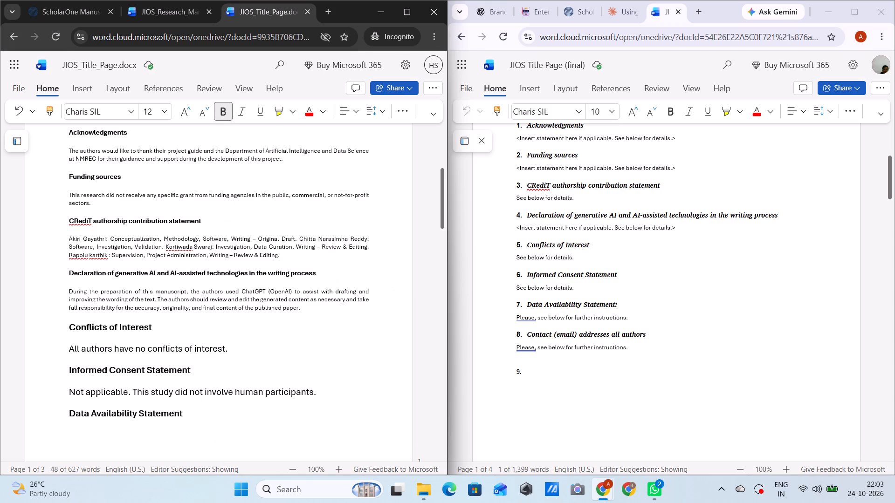
Set the "Conflicts of Interest" heading to font size 9.
{"action": "triple_click", "coordinate": [136, 327]}
{"action": "left_click", "coordinate": [136, 327]}
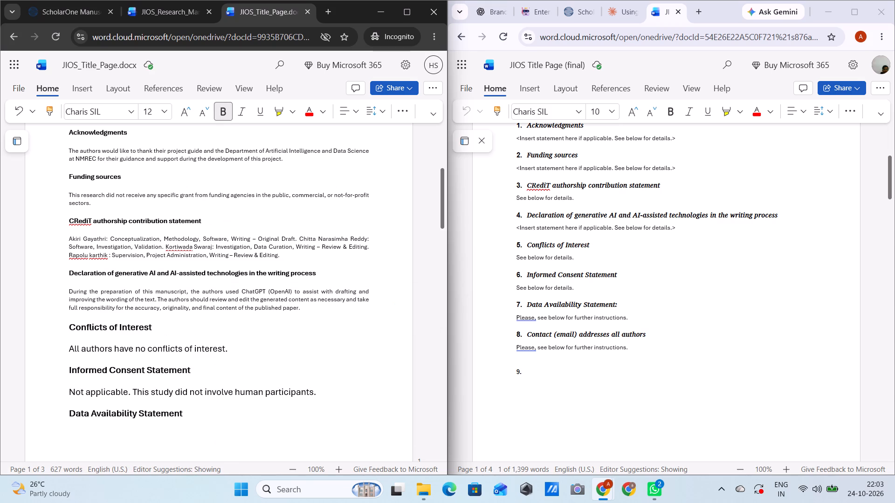
{"action": "triple_click", "coordinate": [136, 327]}
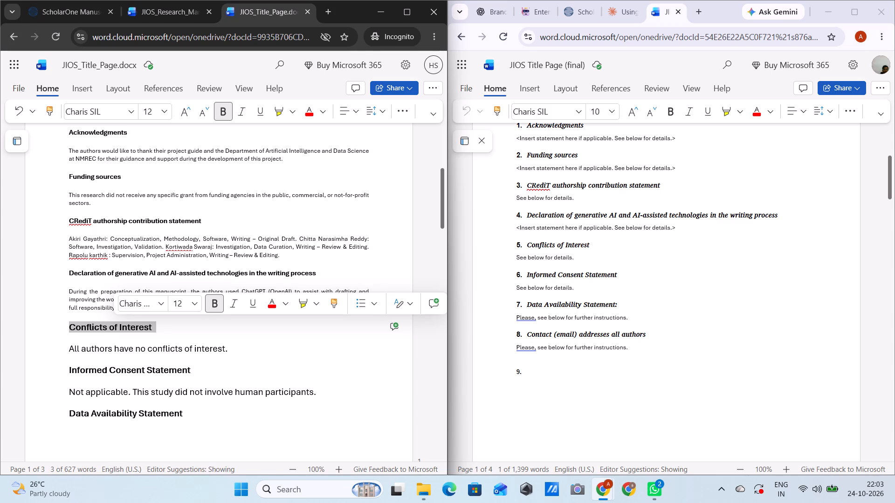
{"action": "left_click", "coordinate": [195, 302]}
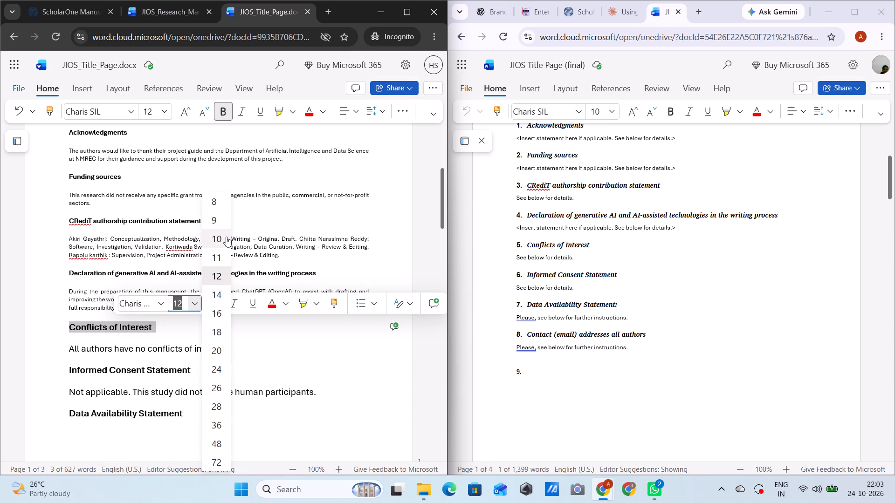
{"action": "left_click", "coordinate": [221, 223]}
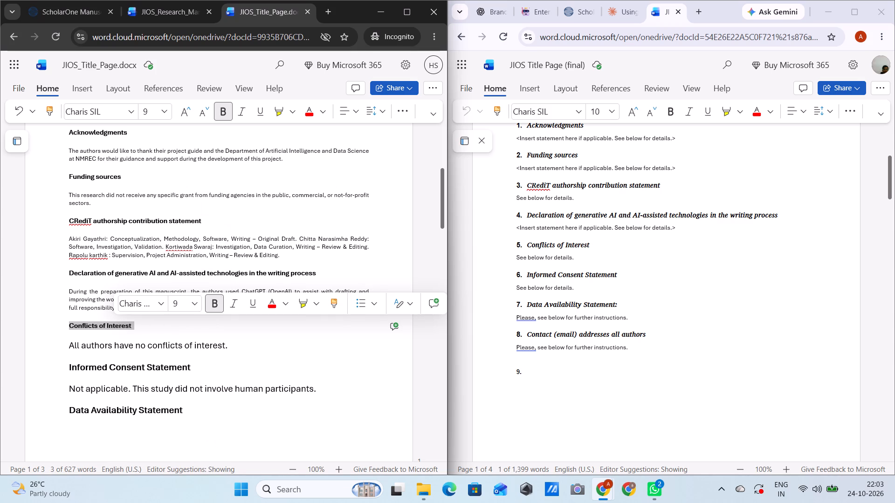
Set the statement "All authors have no conflicts of interest." to font size 8.
{"action": "triple_click", "coordinate": [196, 347]}
{"action": "left_click", "coordinate": [196, 347]}
{"action": "triple_click", "coordinate": [196, 347]}
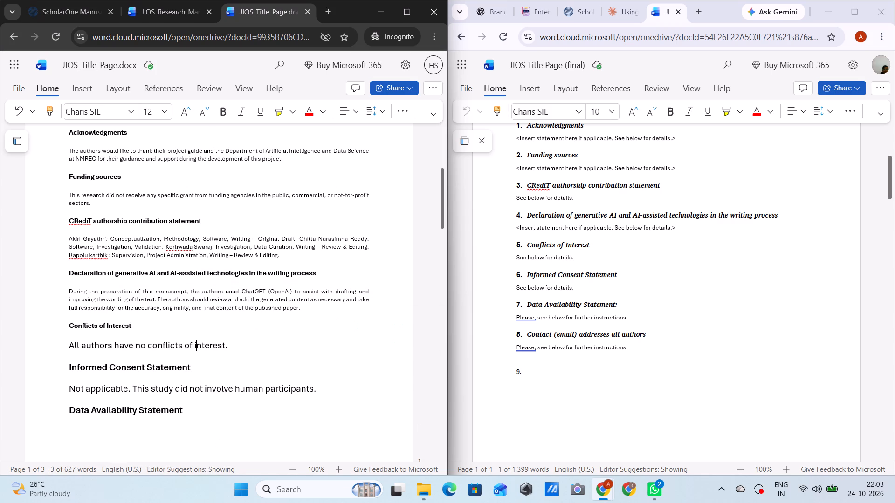
{"action": "left_click", "coordinate": [196, 347]}
{"action": "triple_click", "coordinate": [196, 347]}
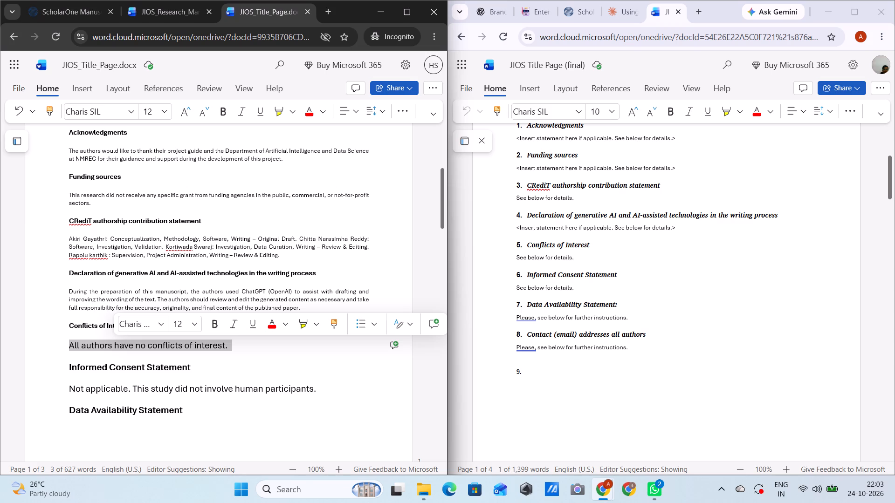
{"action": "left_click", "coordinate": [196, 328]}
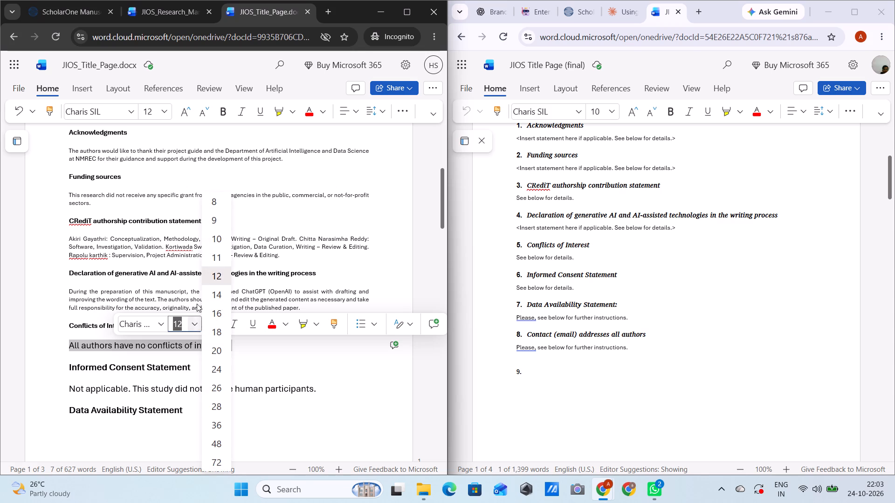
{"action": "left_click", "coordinate": [208, 207]}
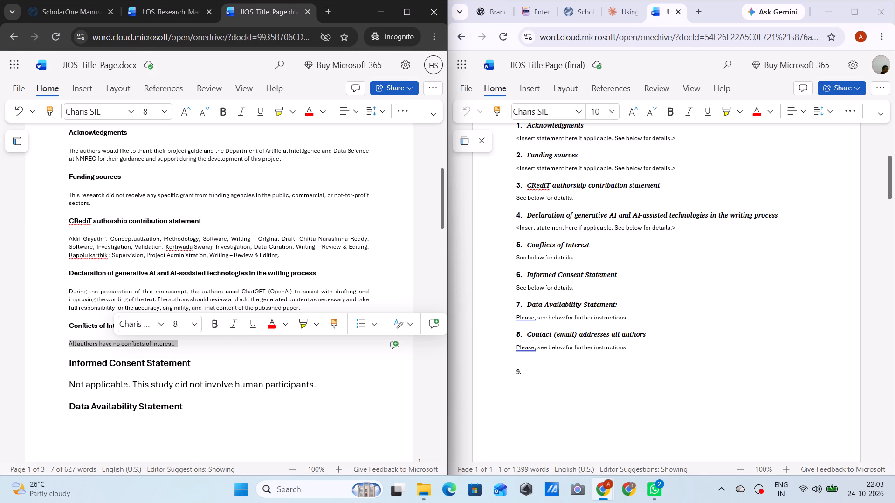
{"action": "left_click", "coordinate": [181, 355]}
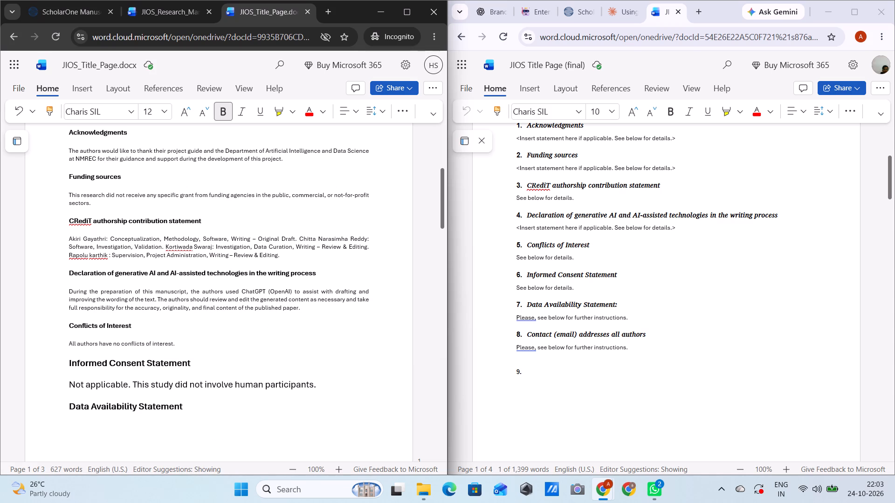
Set the "Informed Consent Statement" heading to font size 9.
{"action": "left_click", "coordinate": [166, 343]}
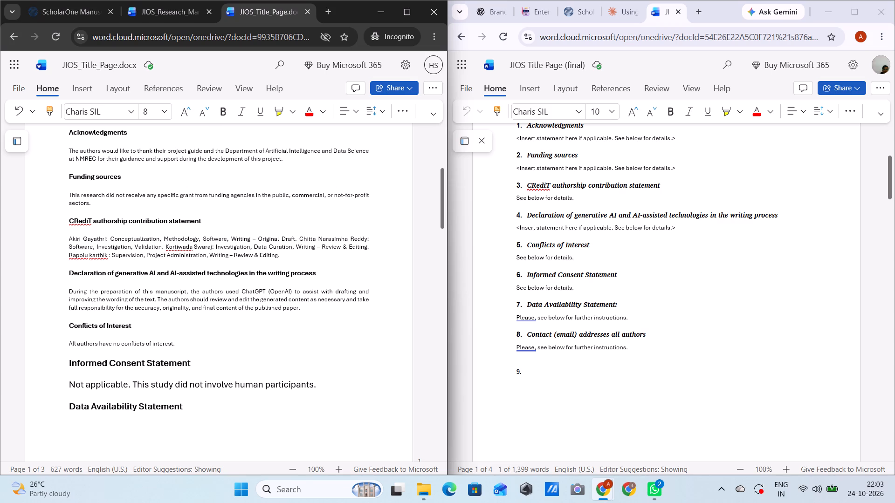
{"action": "triple_click", "coordinate": [164, 362]}
{"action": "left_click", "coordinate": [199, 337]}
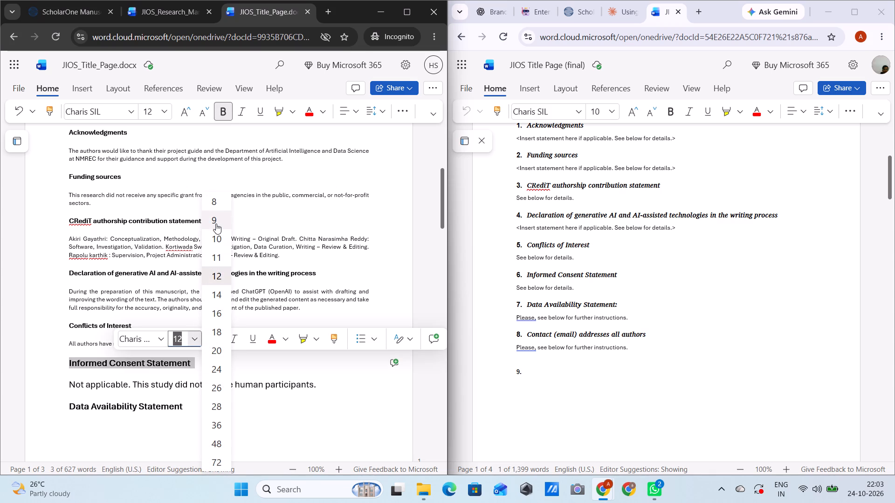
{"action": "left_click", "coordinate": [216, 224]}
Set the statement "Not applicable. This study did not involve human participants." to font size 8.
{"action": "triple_click", "coordinate": [196, 381]}
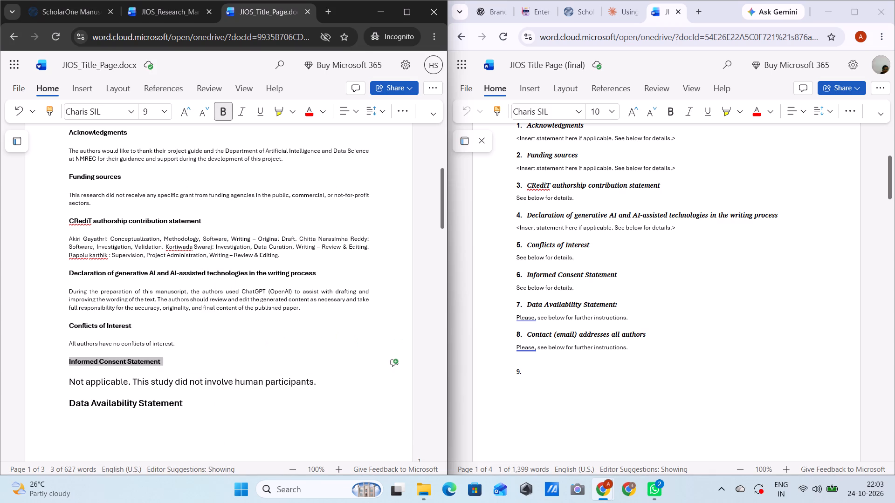
{"action": "left_click", "coordinate": [198, 354]}
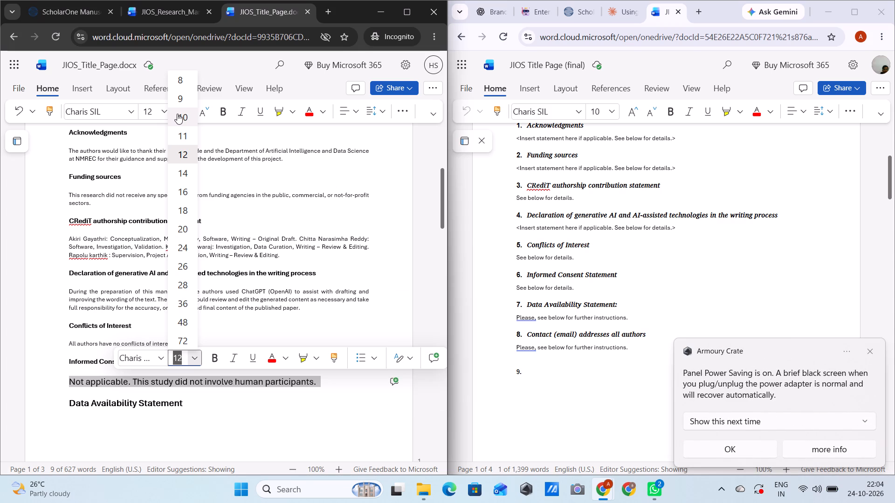
{"action": "left_click", "coordinate": [185, 79]}
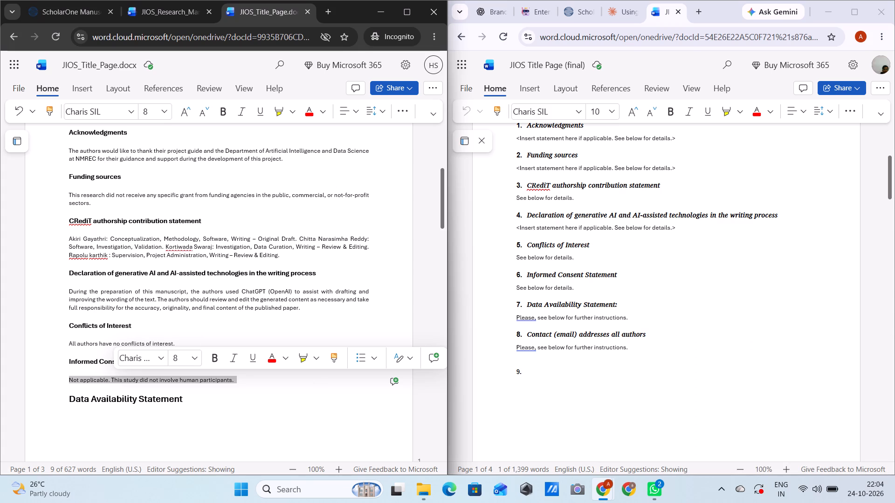
Open the enterprise-multiagent-rag GitHub link from the data availability paragraph in a new browser tab, check the repository page, and close it.
{"action": "scroll", "coordinate": [117, 398], "scroll_direction": "down", "scroll_amount": 1}
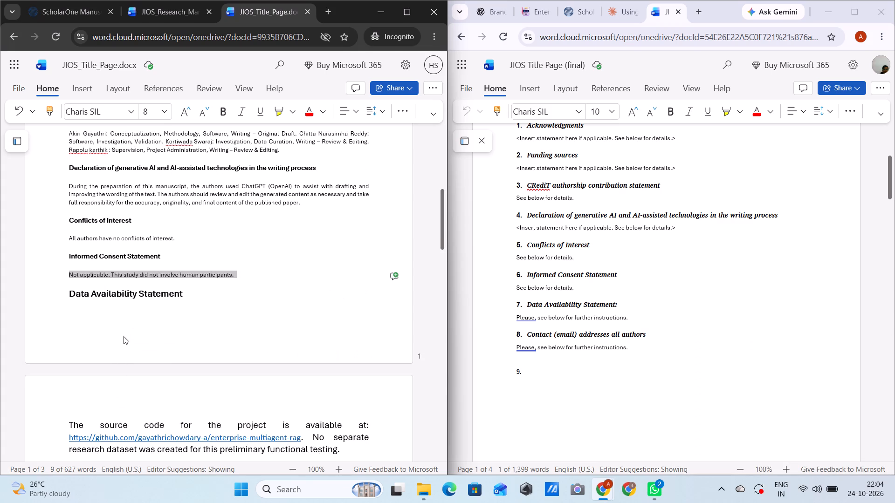
{"action": "scroll", "coordinate": [140, 285], "scroll_direction": "down", "scroll_amount": 1}
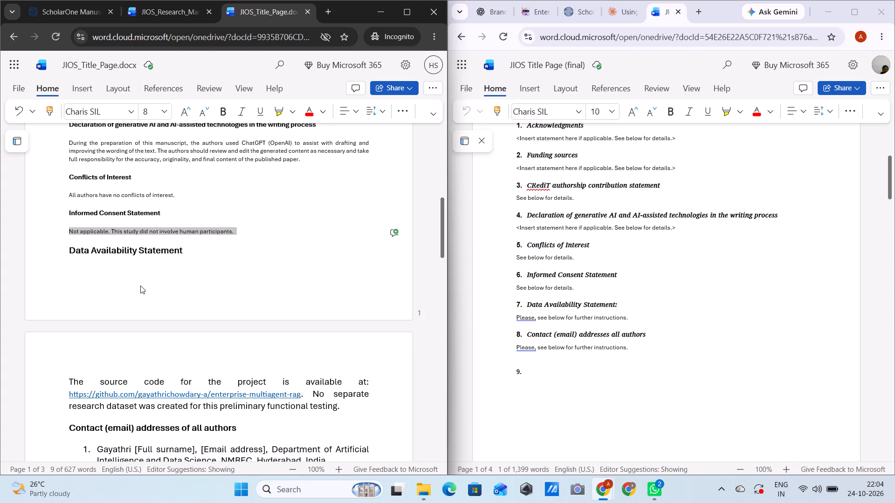
{"action": "left_click", "coordinate": [158, 387]}
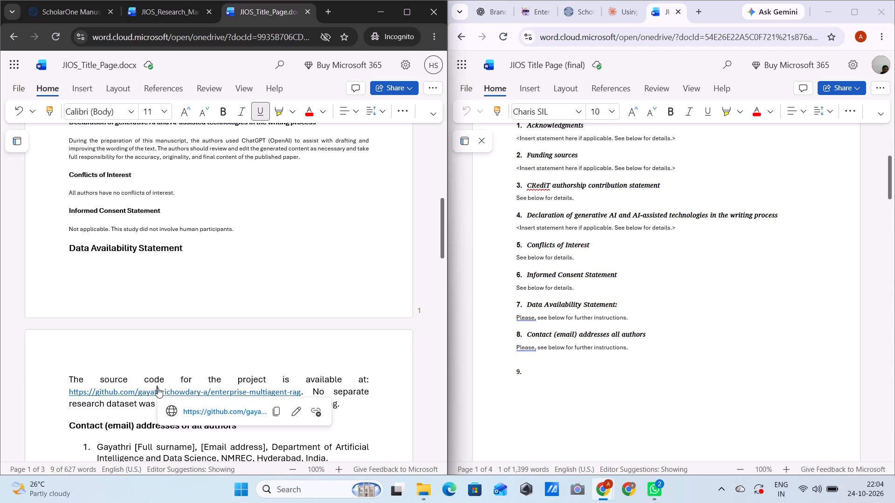
{"action": "left_click", "coordinate": [276, 409]}
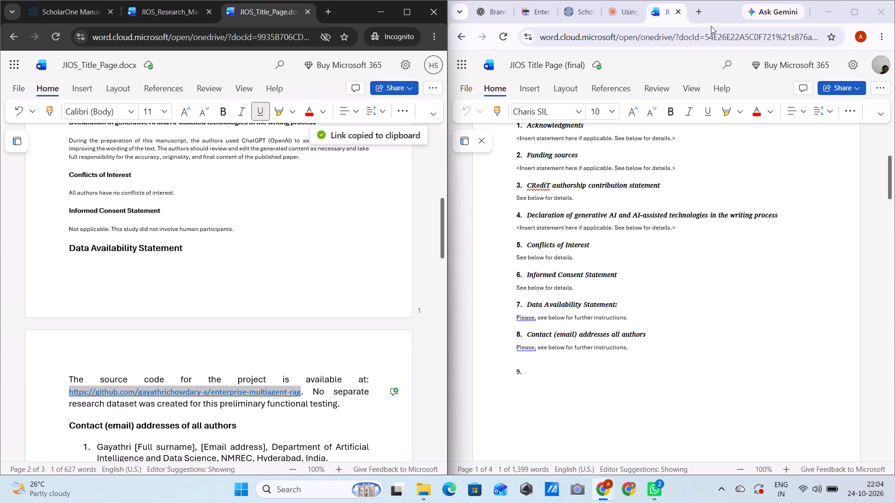
{"action": "left_click", "coordinate": [698, 18]}
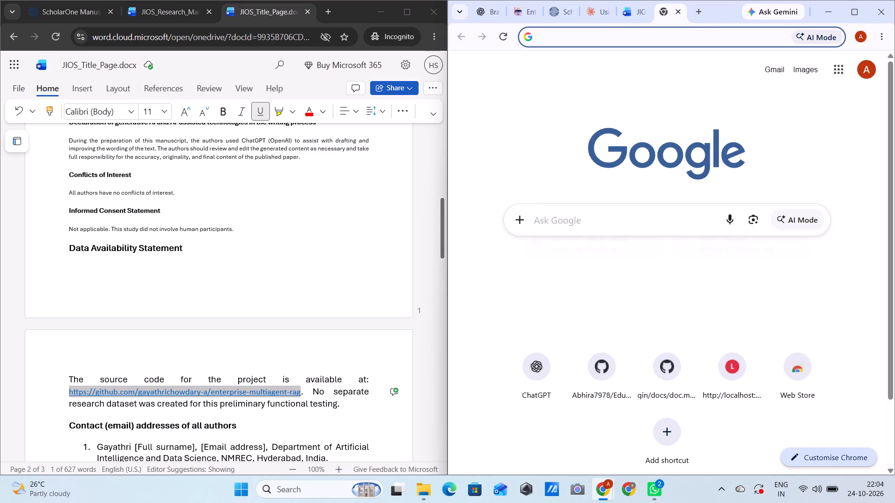
{"action": "left_click", "coordinate": [608, 225]}
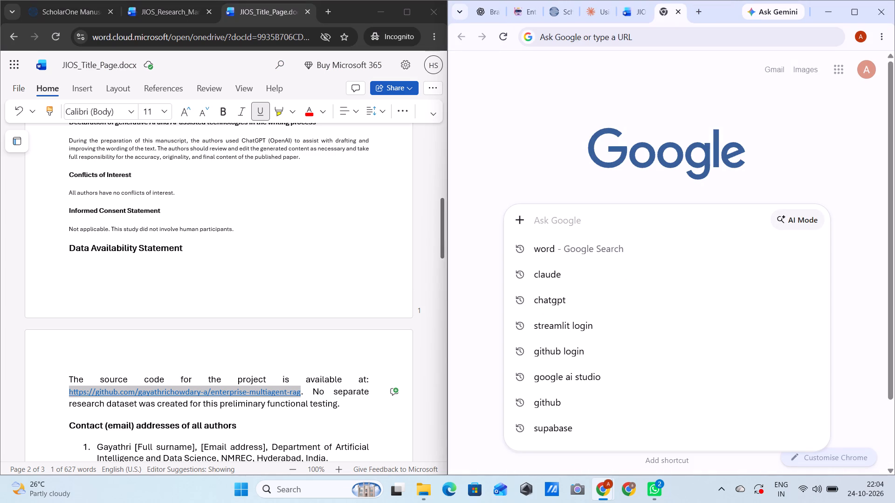
{"action": "key", "text": "ctrl+v"}
{"action": "key", "text": "Return"}
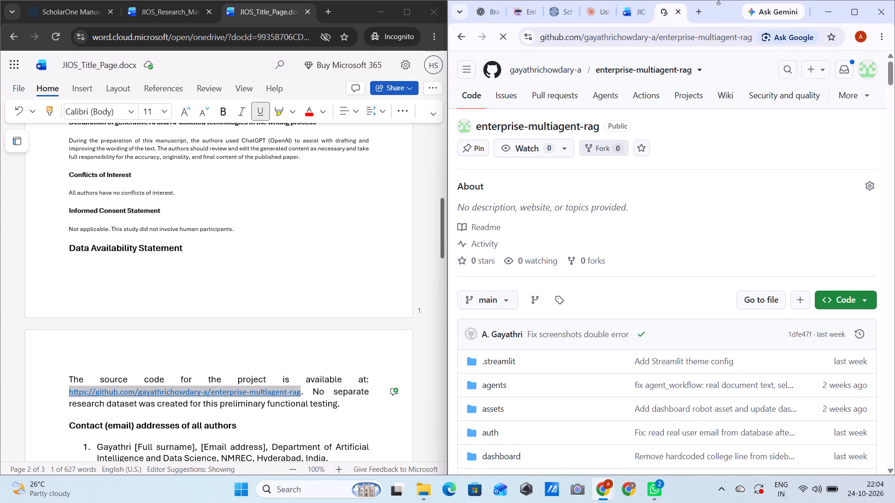
{"action": "scroll", "coordinate": [649, 247], "scroll_direction": "down", "scroll_amount": 4}
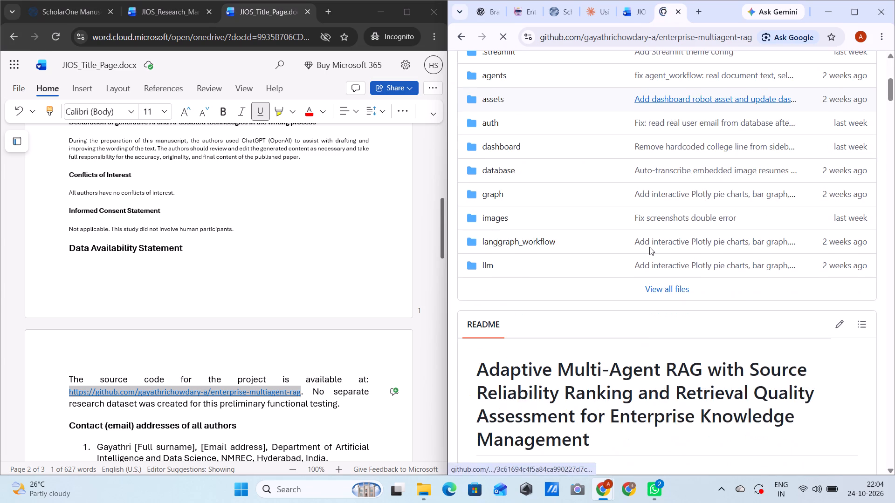
{"action": "scroll", "coordinate": [649, 247], "scroll_direction": "down", "scroll_amount": 4}
{"action": "scroll", "coordinate": [649, 247], "scroll_direction": "up", "scroll_amount": 5}
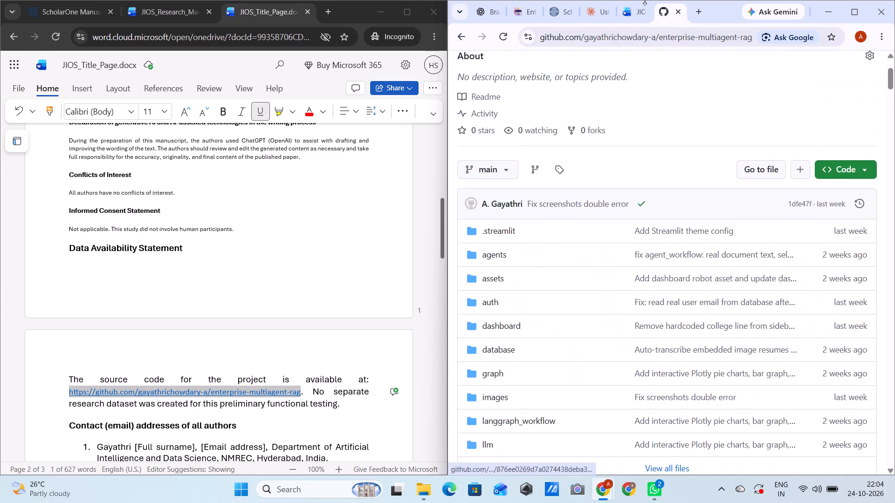
{"action": "left_click", "coordinate": [679, 13]}
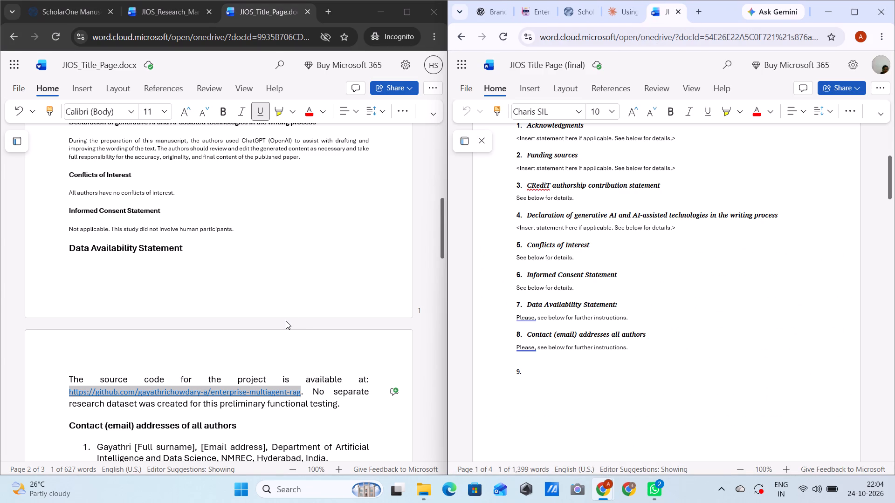
Set the "Data Availability Statement" heading to font size 9.
{"action": "scroll", "coordinate": [286, 321], "scroll_direction": "up", "scroll_amount": 1}
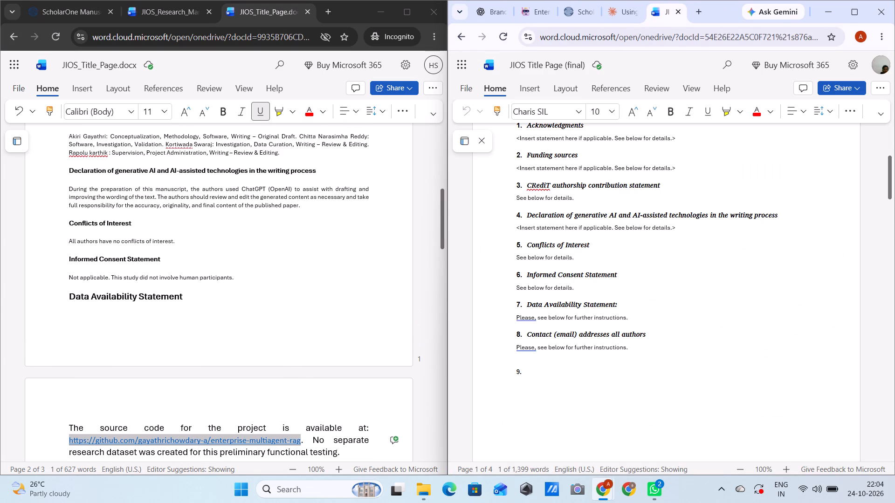
{"action": "triple_click", "coordinate": [162, 299]}
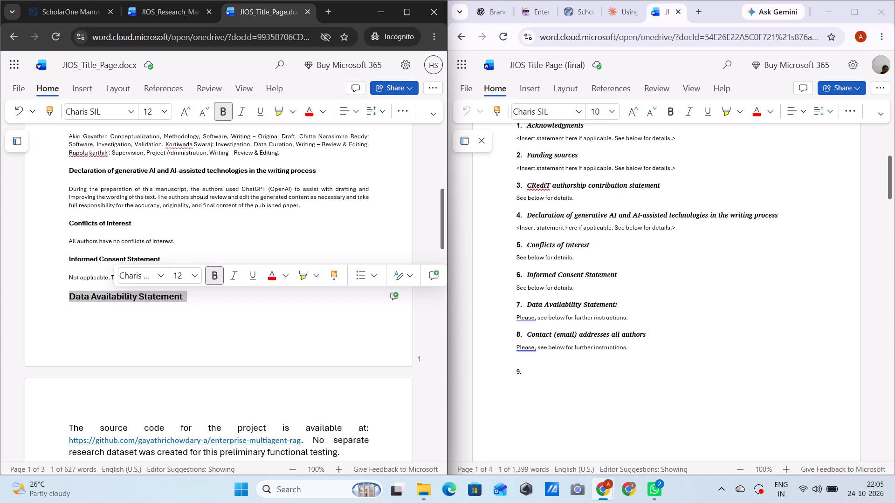
{"action": "left_click", "coordinate": [191, 272]}
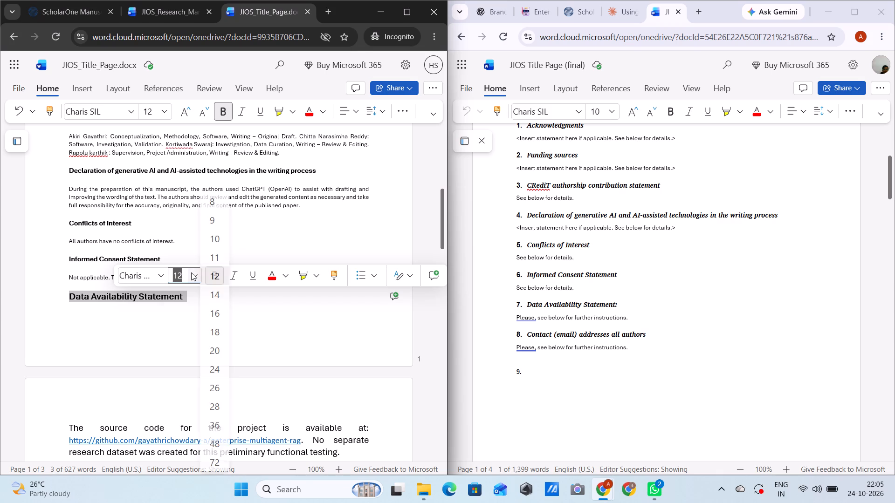
{"action": "left_click", "coordinate": [217, 224]}
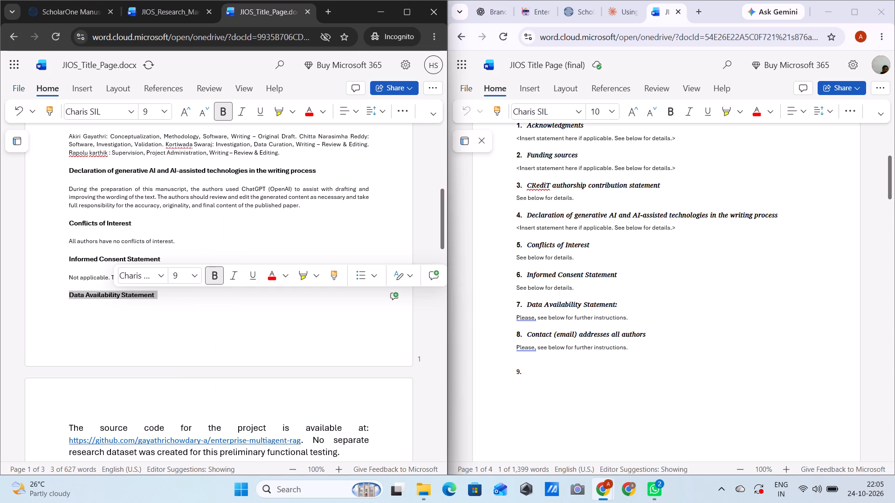
Set the source code availability paragraph, including its GitHub link, to font size 8.
{"action": "left_click", "coordinate": [173, 367]}
{"action": "scroll", "coordinate": [173, 367], "scroll_direction": "down", "scroll_amount": 1}
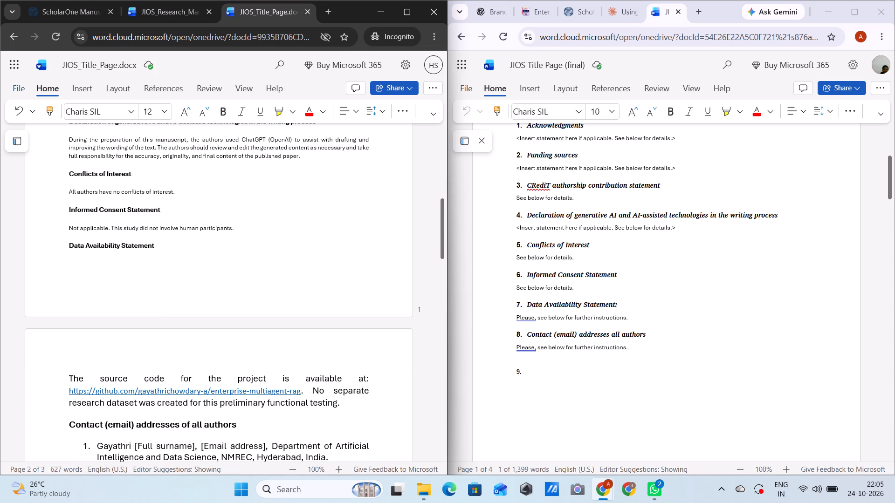
{"action": "scroll", "coordinate": [173, 367], "scroll_direction": "down", "scroll_amount": 1}
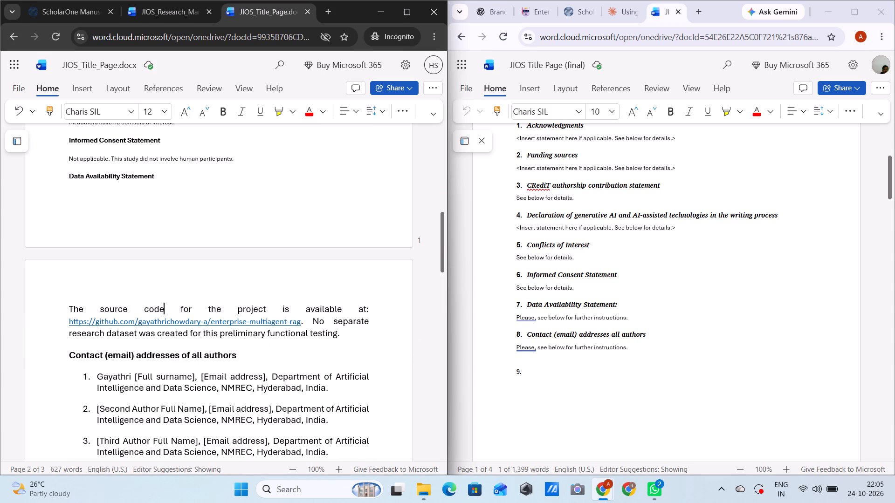
{"action": "left_click_drag", "start_coordinate": [64, 305], "coordinate": [345, 332]}
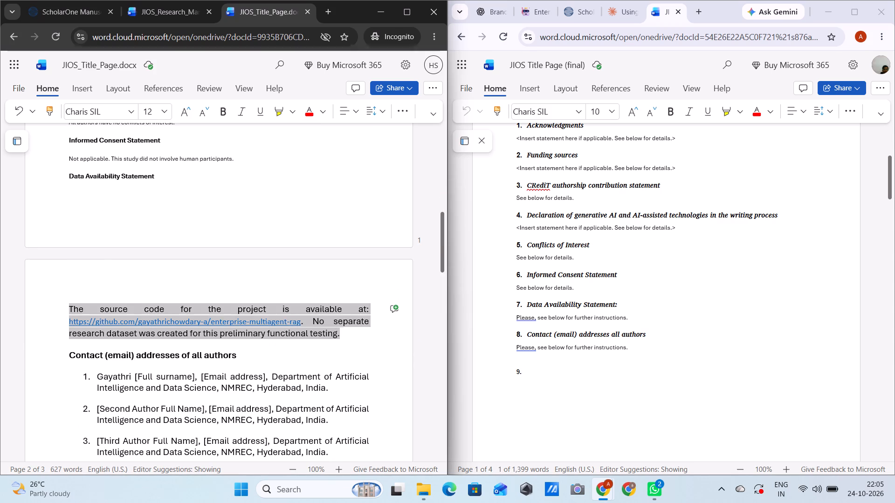
{"action": "left_click_drag", "start_coordinate": [345, 332], "coordinate": [346, 333]}
{"action": "left_click", "coordinate": [89, 306]}
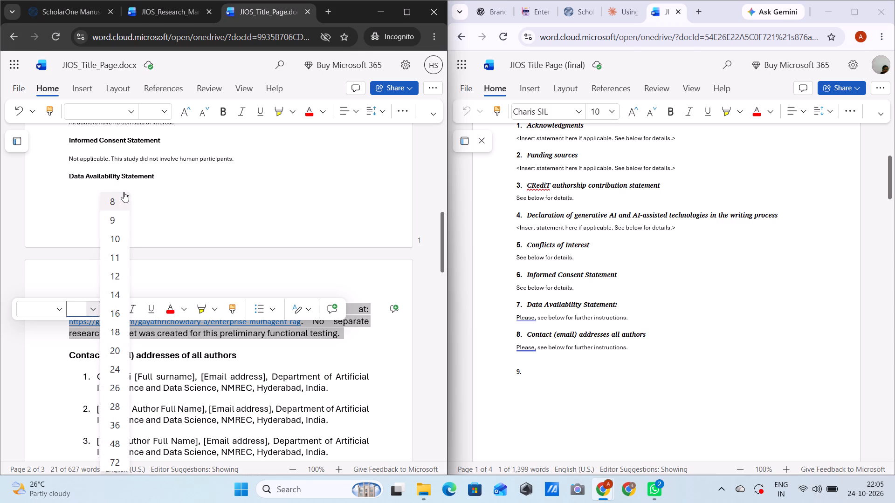
{"action": "left_click", "coordinate": [124, 195]}
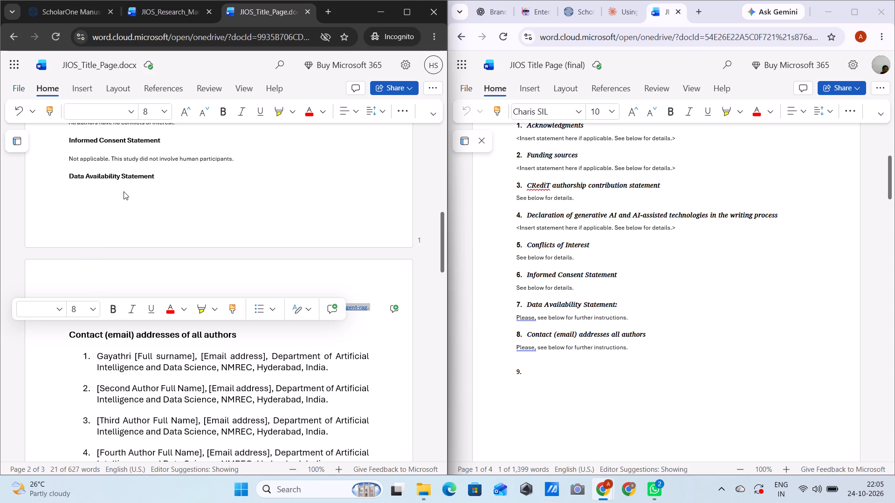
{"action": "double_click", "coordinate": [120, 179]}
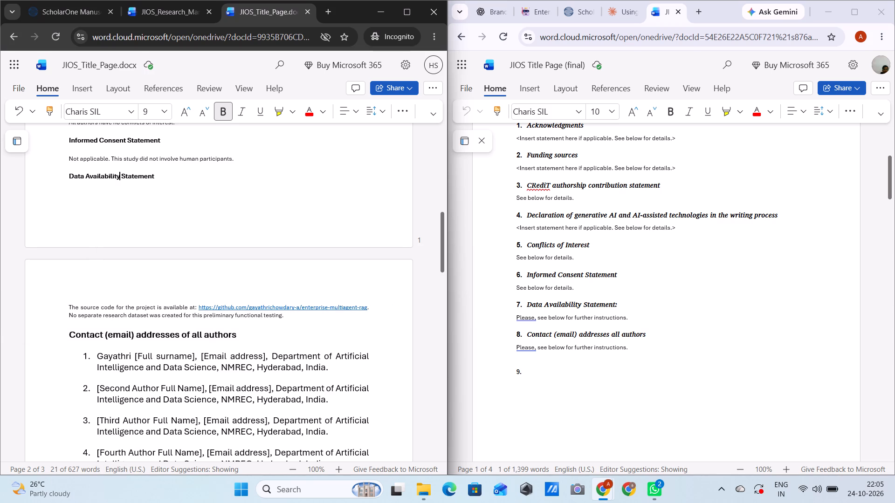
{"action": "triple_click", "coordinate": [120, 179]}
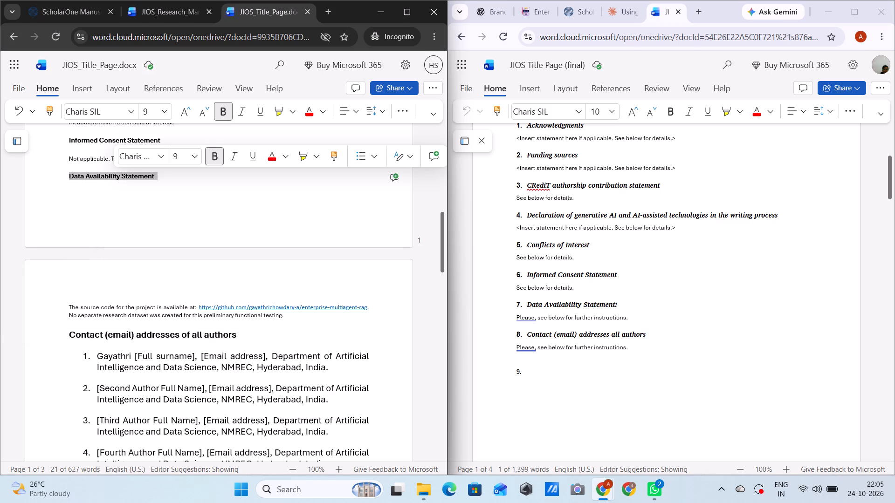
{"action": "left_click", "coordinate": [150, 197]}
Set the "Contact (email) addresses of all authors" heading to font size 9.
{"action": "scroll", "coordinate": [150, 197], "scroll_direction": "down", "scroll_amount": 2}
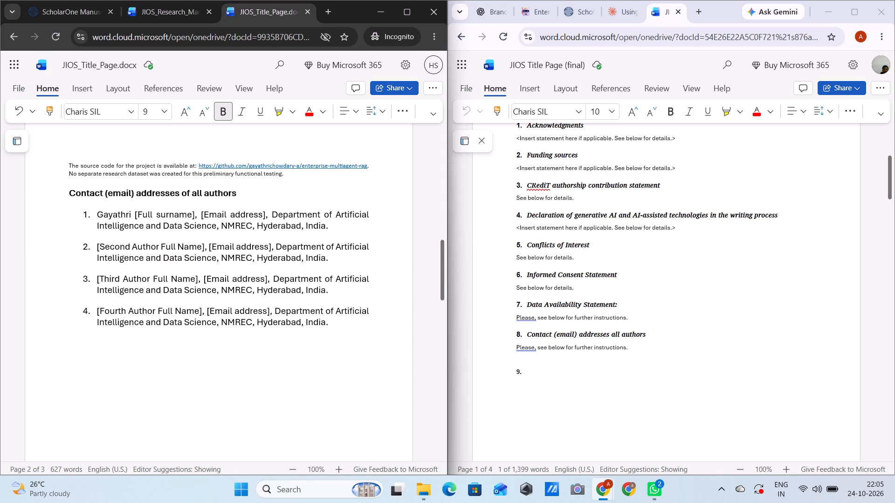
{"action": "triple_click", "coordinate": [183, 196]}
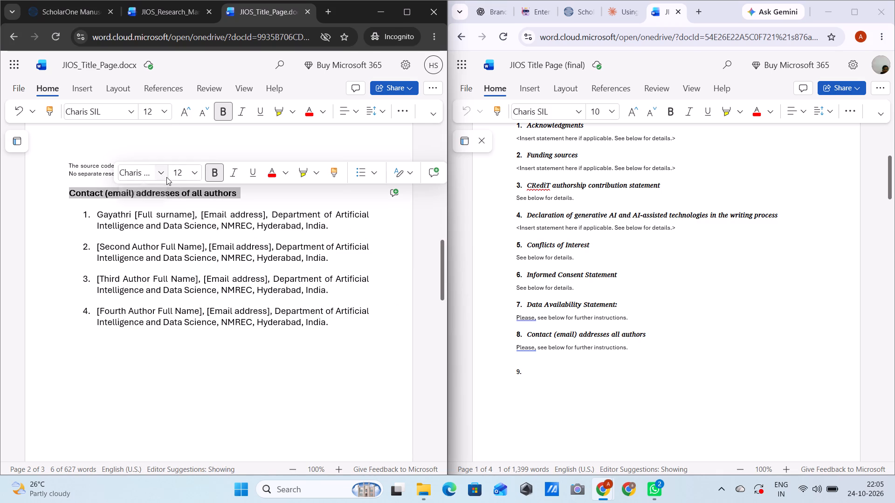
{"action": "left_click", "coordinate": [194, 169]}
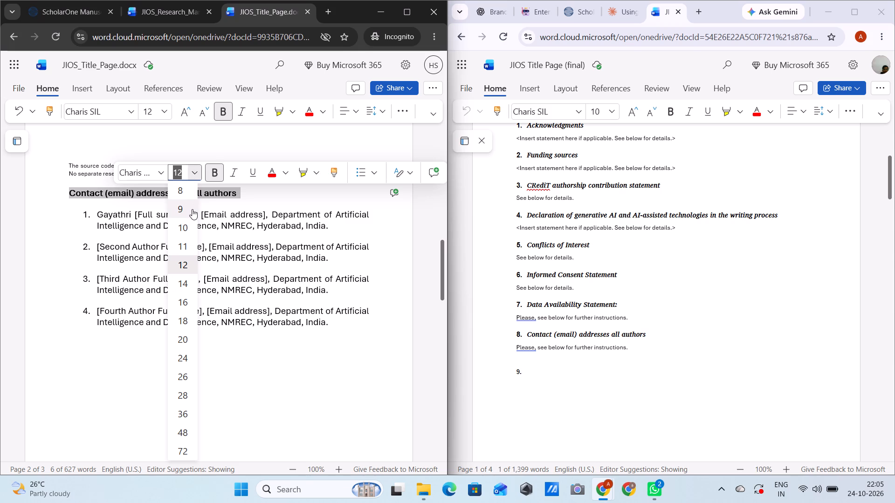
{"action": "left_click", "coordinate": [192, 209]}
{"action": "left_click", "coordinate": [216, 190]}
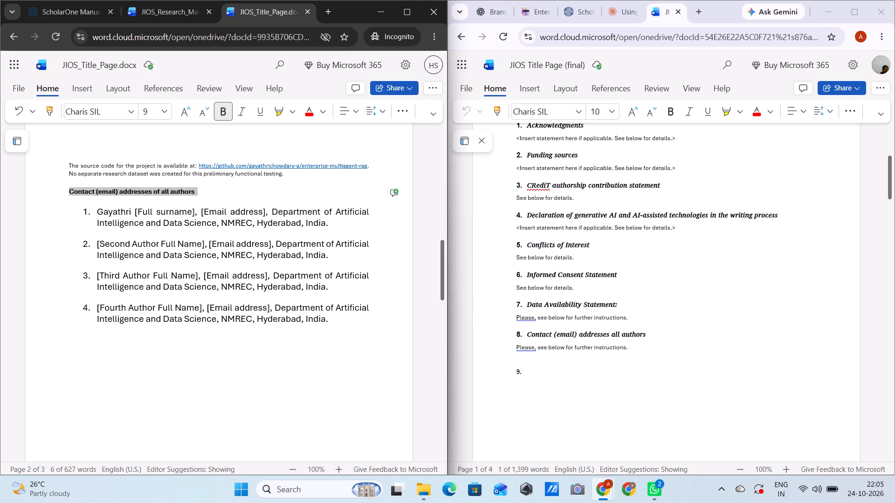
In the first author's contact entry, delete the "[Full surname]" placeholder and enter the author's surname before the given name.
{"action": "left_click", "coordinate": [193, 210]}
{"action": "key", "text": "BackSpace"}
{"action": "key", "text": "BackSpace"}
{"action": "key", "text": "BackSpace"}
{"action": "key", "text": "BackSpace"}
{"action": "key", "text": "BackSpace"}
{"action": "key", "text": "BackSpace"}
{"action": "key", "text": "BackSpace"}
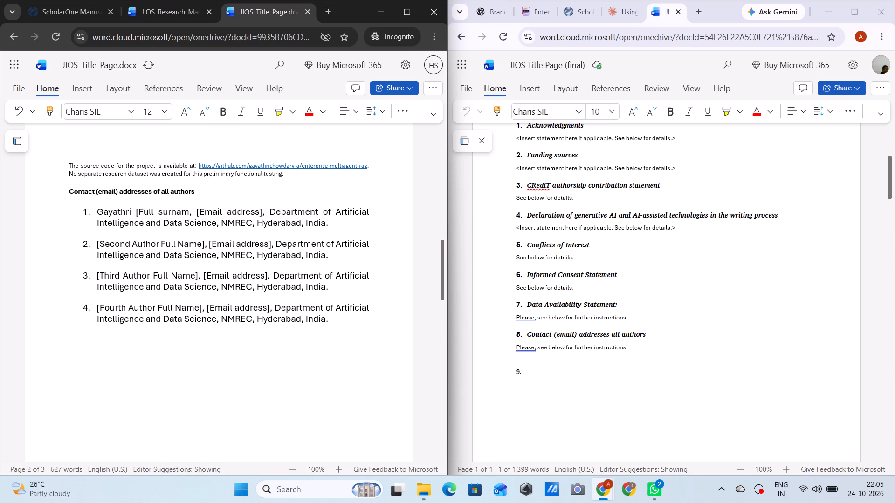
{"action": "key", "text": "BackSpace"}
{"action": "key", "text": "BackSpace"}
{"action": "key", "text": "BackSpace"}
{"action": "key", "text": "BackSpace"}
{"action": "key", "text": "BackSpace"}
{"action": "key", "text": "BackSpace"}
{"action": "key", "text": "BackSpace"}
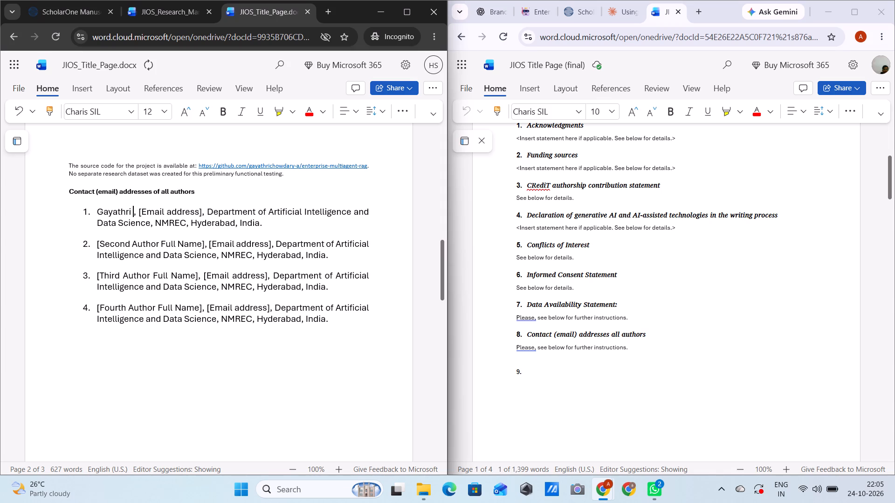
{"action": "left_click", "coordinate": [100, 211]}
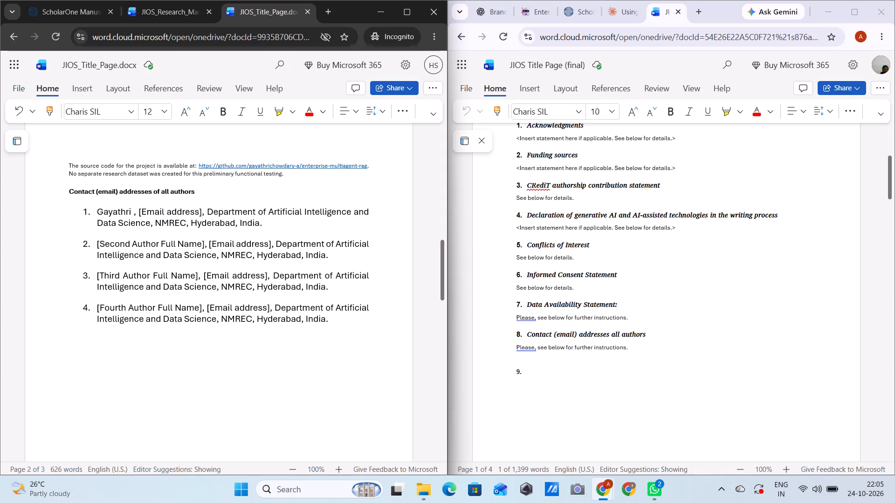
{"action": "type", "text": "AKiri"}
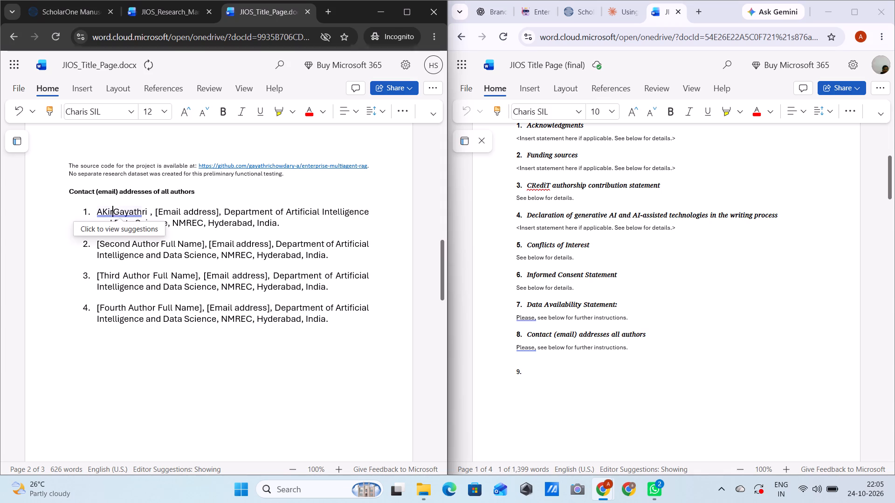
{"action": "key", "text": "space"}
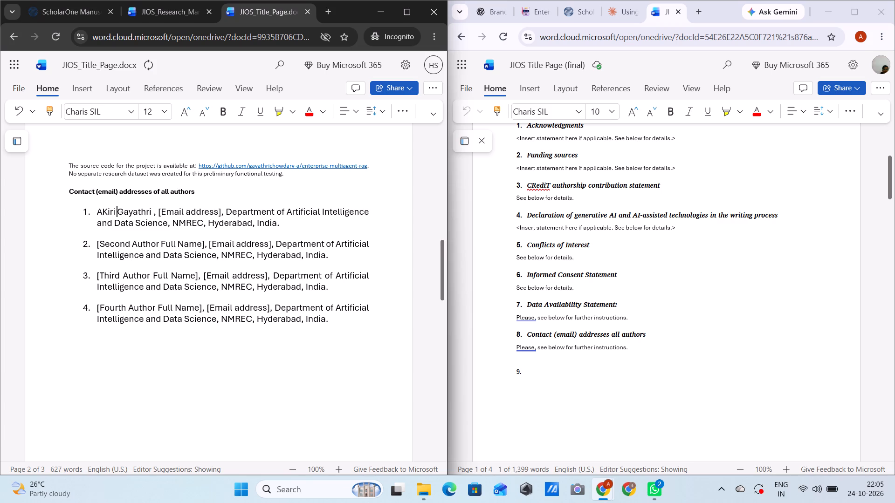
Start editing the "[Email address]" placeholder in the first author's contact entry.
{"action": "left_click", "coordinate": [221, 214]}
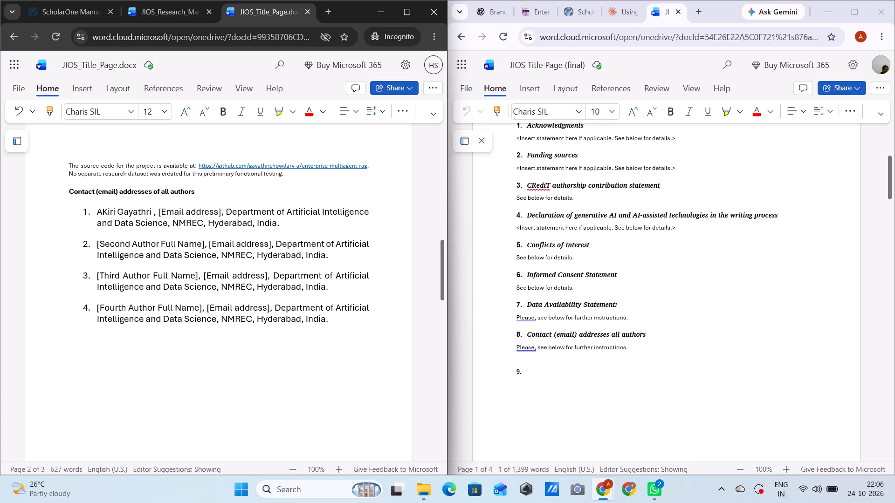
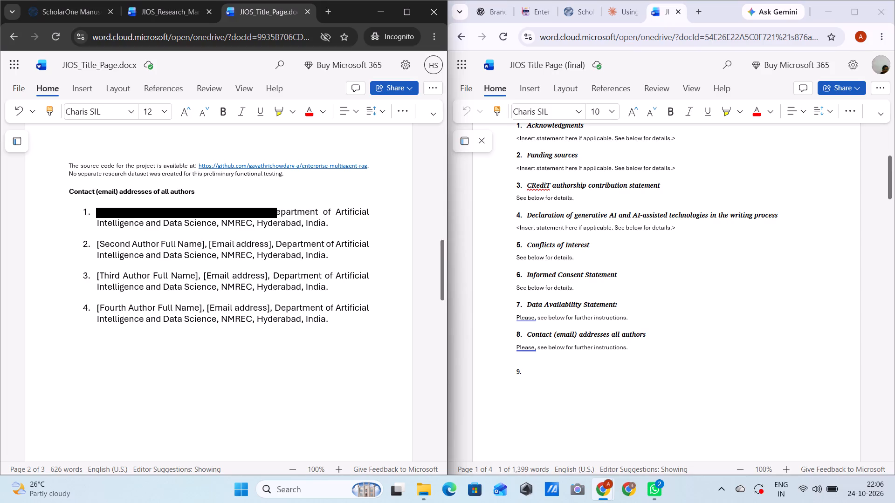
Delete the "[Second Author Full Name]" placeholder from the second contact entry, keeping the entry's list numbering.
{"action": "key", "text": "Right"}
{"action": "key", "text": "BackSpace"}
{"action": "key", "text": "BackSpace"}
{"action": "key", "text": "BackSpace"}
{"action": "key", "text": "BackSpace"}
{"action": "key", "text": "BackSpace"}
{"action": "key", "text": "BackSpace"}
{"action": "key", "text": "BackSpace"}
{"action": "key", "text": "BackSpace"}
{"action": "key", "text": "BackSpace"}
{"action": "key", "text": "BackSpace"}
{"action": "key", "text": "BackSpace"}
{"action": "key", "text": "BackSpace"}
{"action": "key", "text": "BackSpace"}
{"action": "key", "text": "BackSpace"}
{"action": "key", "text": "BackSpace"}
{"action": "key", "text": "BackSpace"}
{"action": "key", "text": "BackSpace"}
{"action": "key", "text": "BackSpace"}
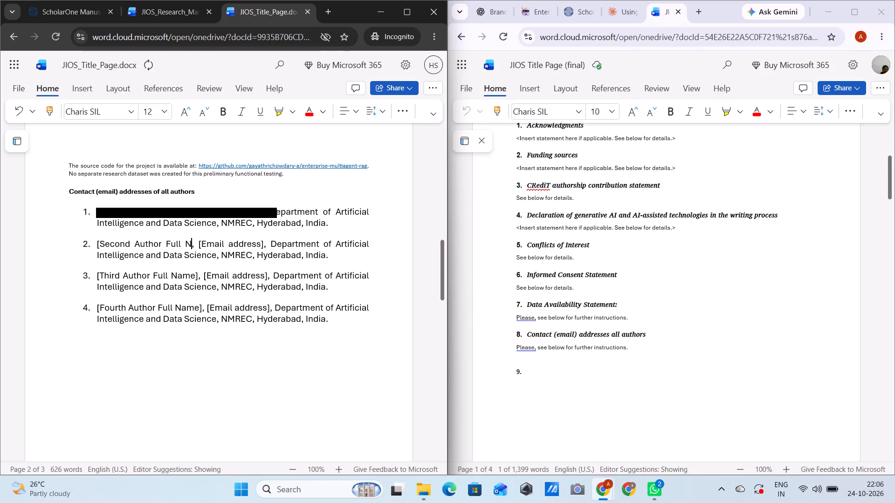
{"action": "key", "text": "BackSpace"}
{"action": "key", "text": "BackSpace"}
{"action": "key", "text": "BackSpace"}
{"action": "key", "text": "BackSpace"}
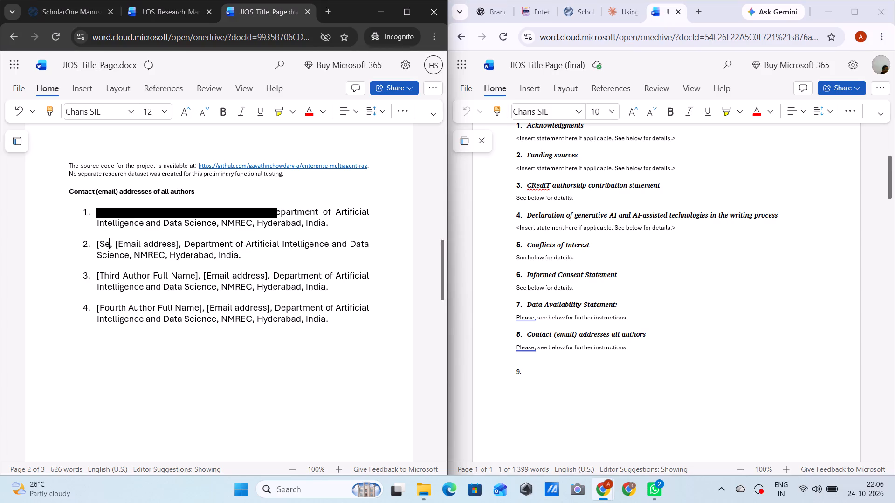
{"action": "key", "text": "BackSpace"}
{"action": "key", "text": "BackSpace"}
{"action": "key", "text": "BackSpace"}
{"action": "key", "text": "BackSpace"}
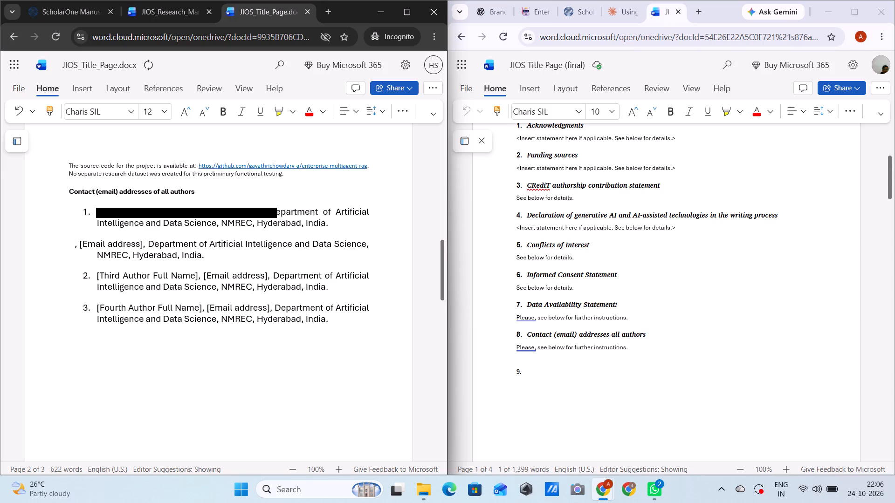
{"action": "key", "text": "ctrl+z"}
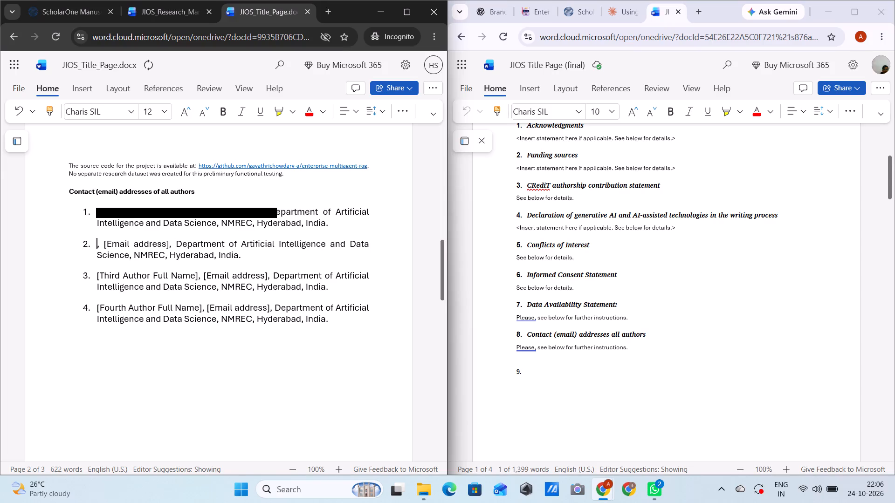
Apply the grammar suggestion to remove the space before the comma after the first author's name in the contact list.
{"action": "left_click", "coordinate": [154, 212]}
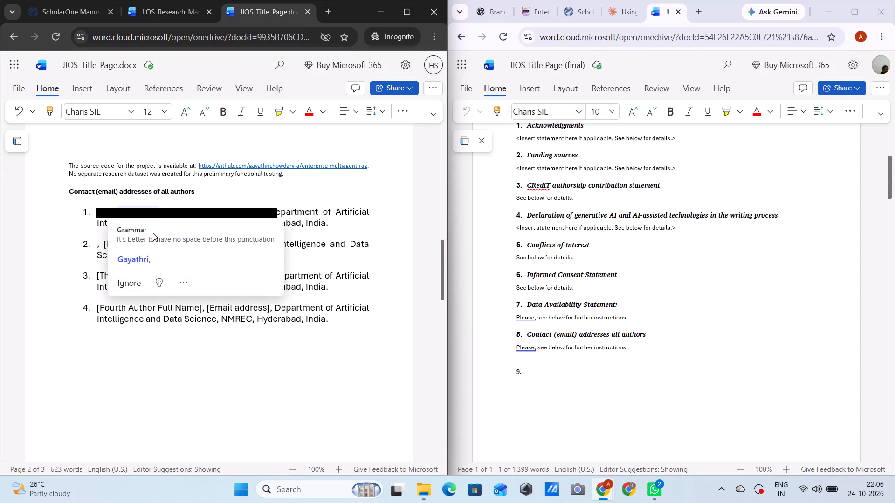
{"action": "left_click_drag", "start_coordinate": [143, 271], "coordinate": [143, 262]}
{"action": "left_click", "coordinate": [143, 262]}
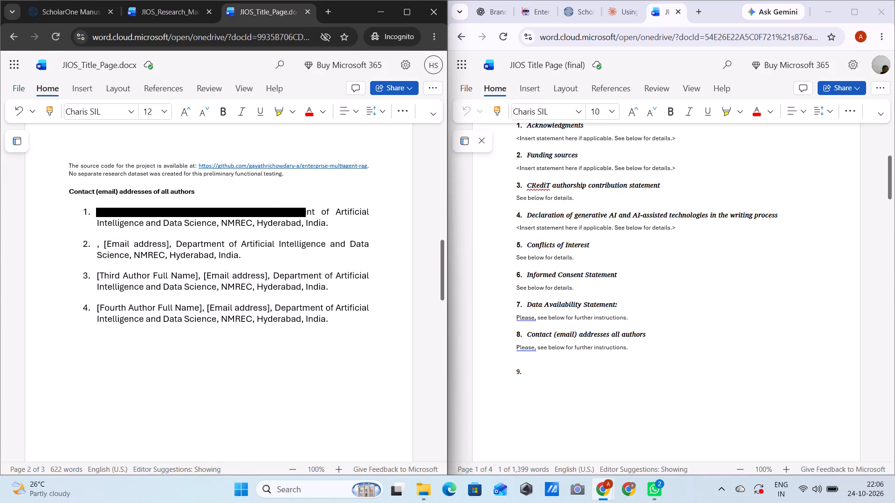
Change the domain of the first author's email address to nmrec.edu.in in the contact list.
{"action": "left_click", "coordinate": [236, 211]}
{"action": "key", "text": "BackSpace"}
{"action": "key", "text": "BackSpace"}
{"action": "key", "text": "BackSpace"}
{"action": "key", "text": "BackSpace"}
{"action": "key", "text": "BackSpace"}
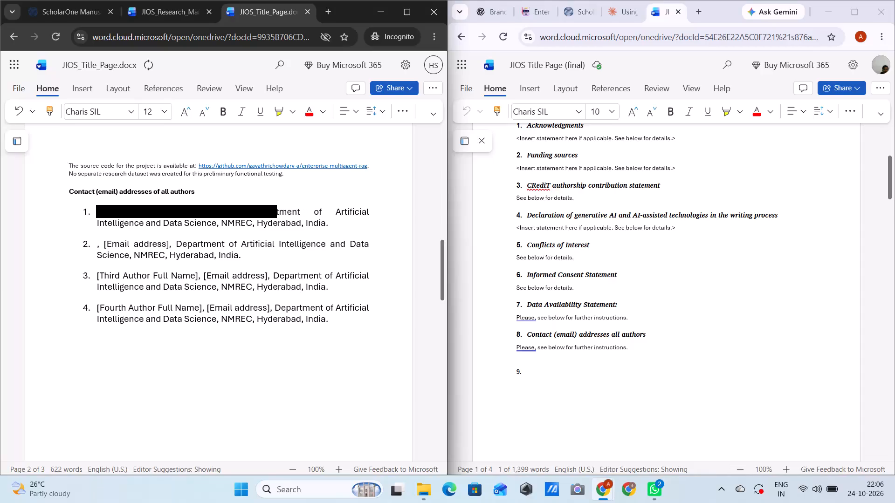
{"action": "key", "text": "Right"}
{"action": "key", "text": "Right"}
{"action": "key", "text": "Right"}
{"action": "key", "text": "Right"}
{"action": "key", "text": "Right"}
{"action": "key", "text": "Left"}
{"action": "key", "text": "BackSpace"}
{"action": "key", "text": "BackSpace"}
{"action": "key", "text": "BackSpace"}
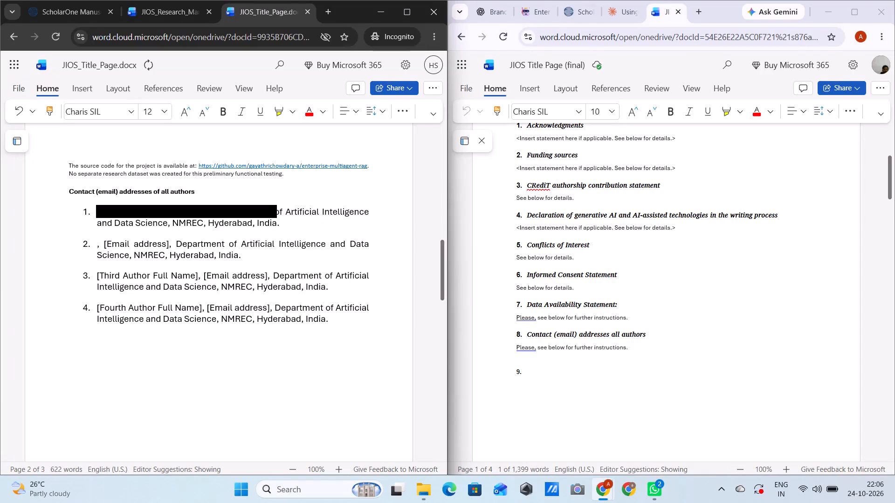
{"action": "key", "text": "BackSpace"}
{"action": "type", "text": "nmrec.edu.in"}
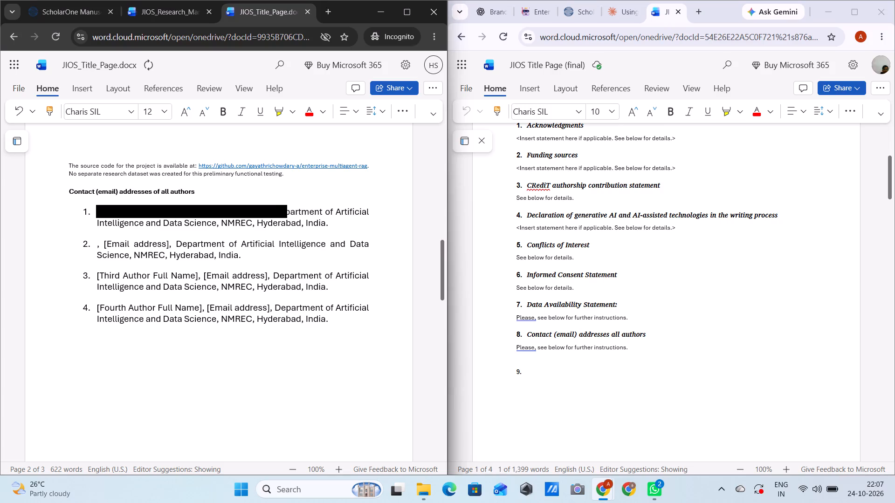
Delete the "[Email address]" placeholder from the second author's contact entry.
{"action": "left_click", "coordinate": [169, 244]}
{"action": "key", "text": "BackSpace"}
{"action": "key", "text": "BackSpace"}
{"action": "key", "text": "BackSpace"}
{"action": "key", "text": "BackSpace"}
{"action": "key", "text": "BackSpace"}
{"action": "key", "text": "BackSpace"}
{"action": "key", "text": "BackSpace"}
{"action": "key", "text": "BackSpace"}
{"action": "key", "text": "BackSpace"}
{"action": "key", "text": "BackSpace"}
{"action": "key", "text": "BackSpace"}
{"action": "key", "text": "BackSpace"}
{"action": "key", "text": "BackSpace"}
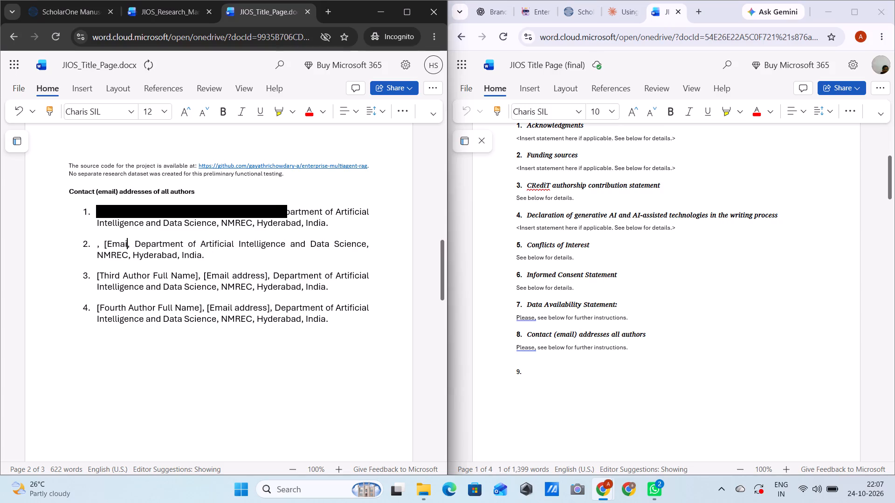
{"action": "key", "text": "BackSpace"}
{"action": "key", "text": "BackSpace"}
{"action": "key", "text": "Left"}
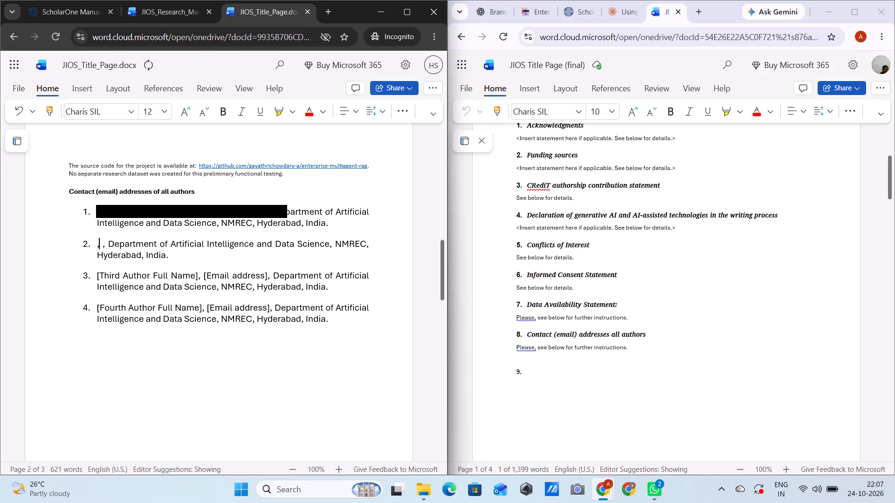
{"action": "key", "text": "Left"}
Replace one letter near the start of the first author's contact entry with "k".
{"action": "left_click", "coordinate": [109, 211]}
{"action": "key", "text": "Left"}
{"action": "key", "text": "BackSpace"}
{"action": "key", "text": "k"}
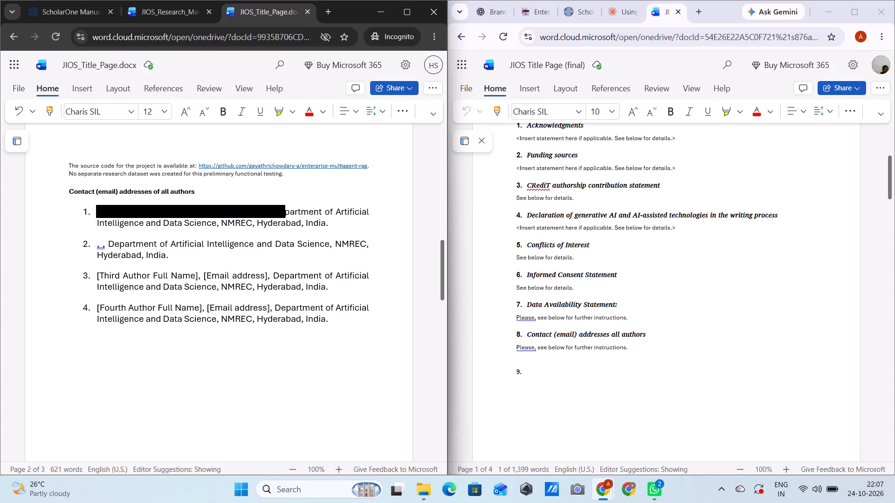
Enter the second author's full name at the start of the second contact entry.
{"action": "left_click", "coordinate": [96, 247]}
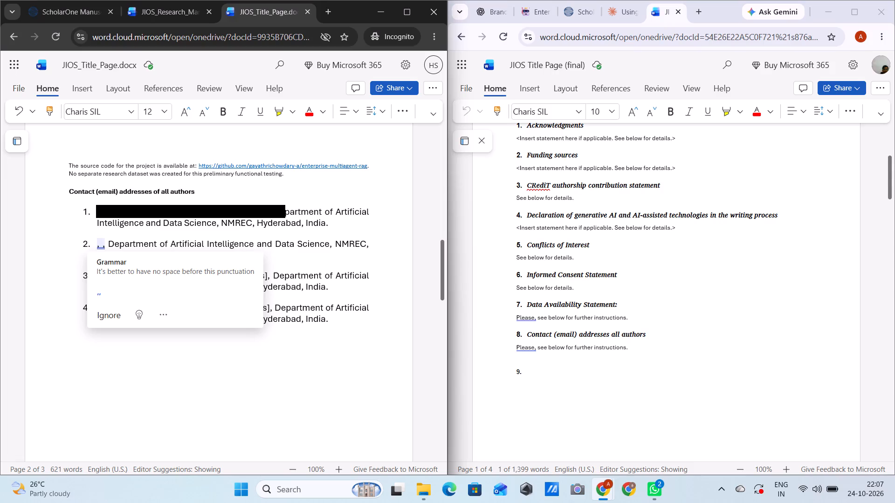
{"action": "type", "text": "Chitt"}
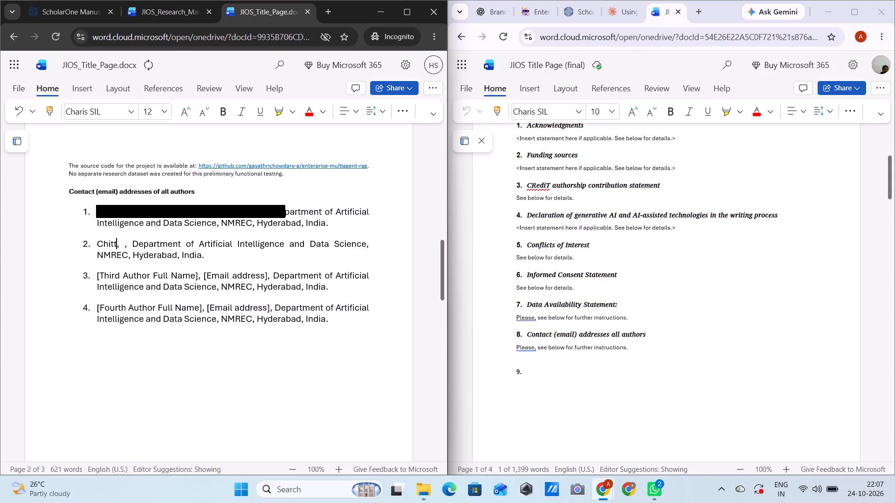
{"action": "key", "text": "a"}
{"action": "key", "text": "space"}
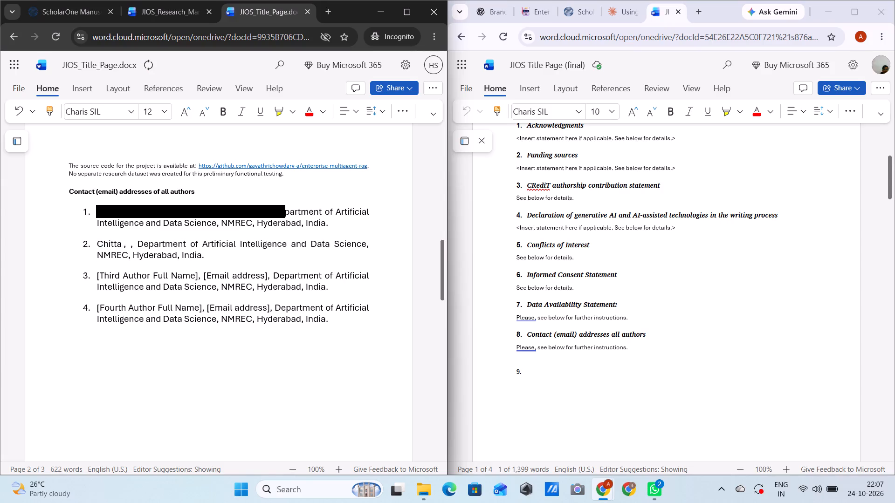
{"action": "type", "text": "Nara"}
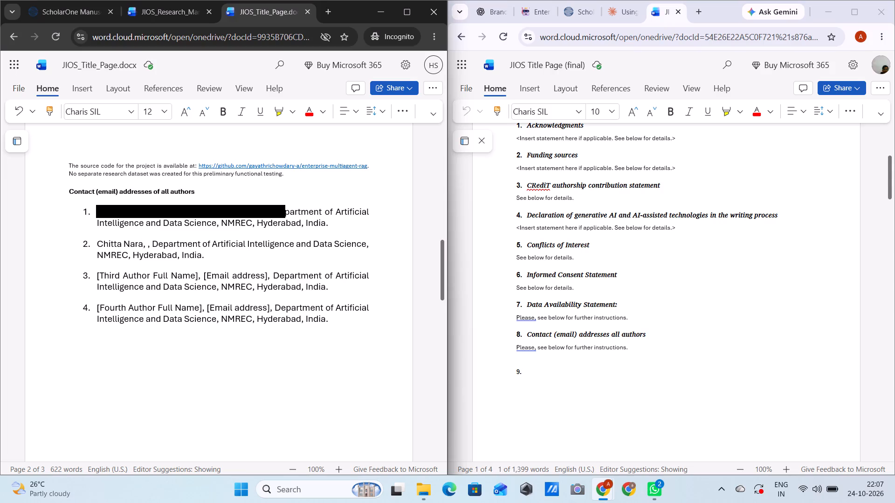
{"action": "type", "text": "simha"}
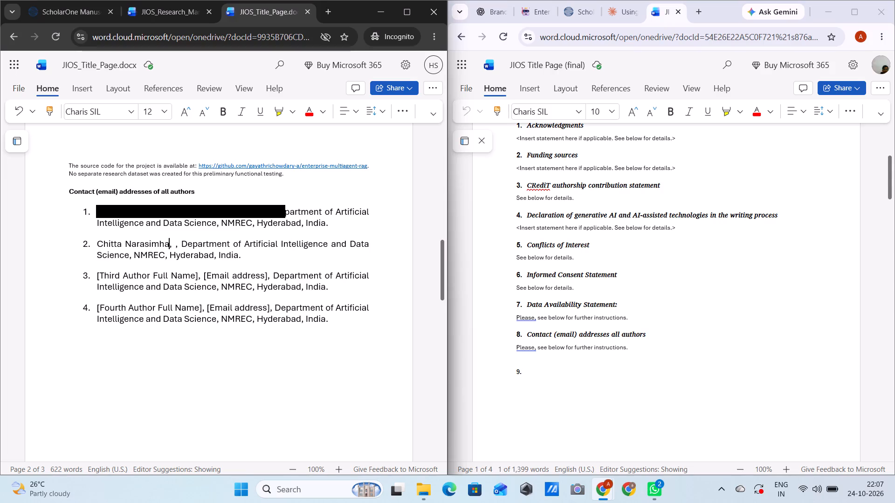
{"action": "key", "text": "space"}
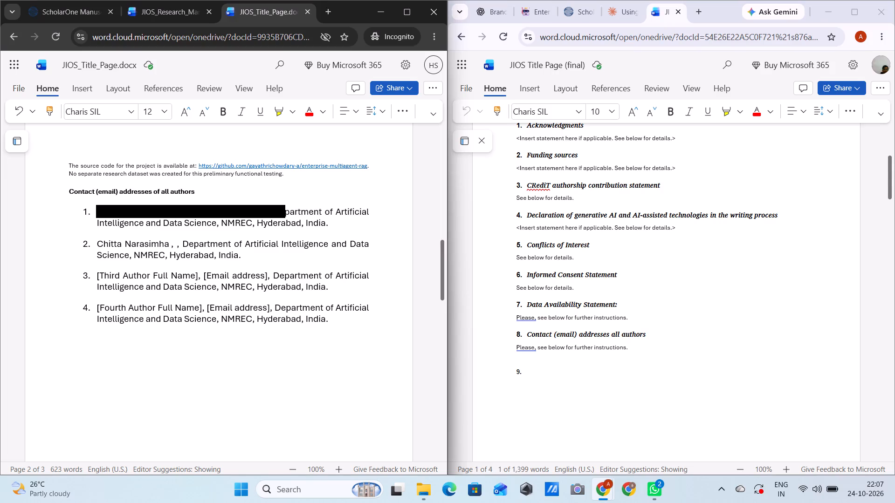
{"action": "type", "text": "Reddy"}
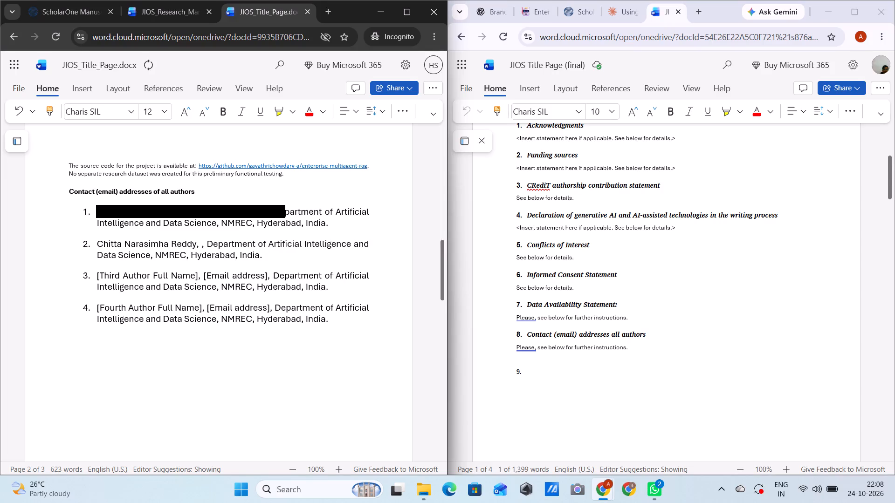
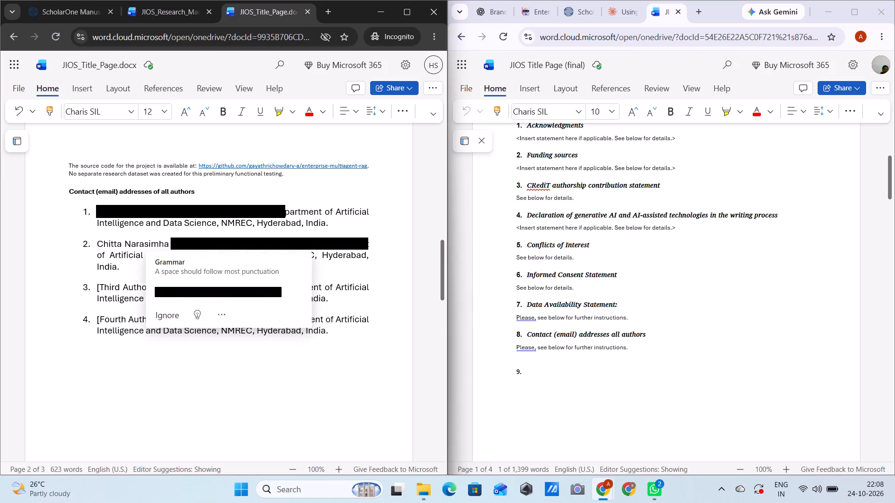
Apply the two suggested punctuation-spacing corrections in the second author's contact entry, adding a space after and removing one before punctuation.
{"action": "left_click", "coordinate": [196, 291]}
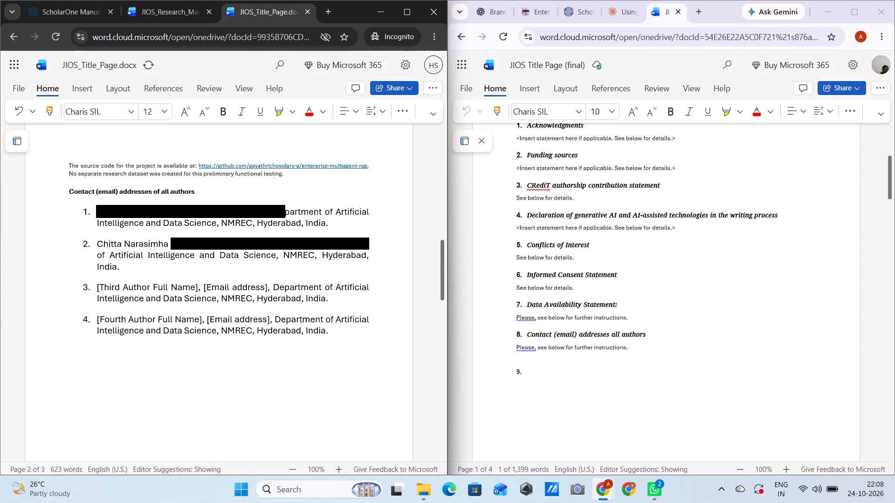
{"action": "left_click", "coordinate": [264, 245]}
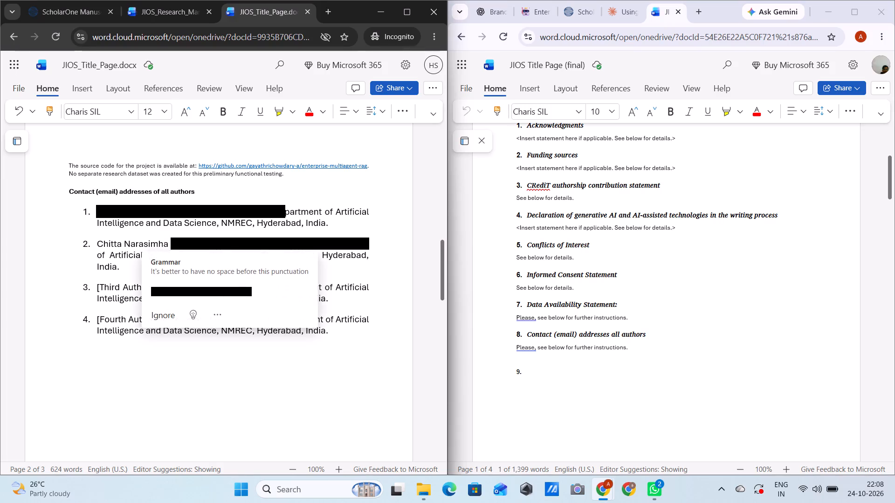
{"action": "left_click", "coordinate": [241, 288]}
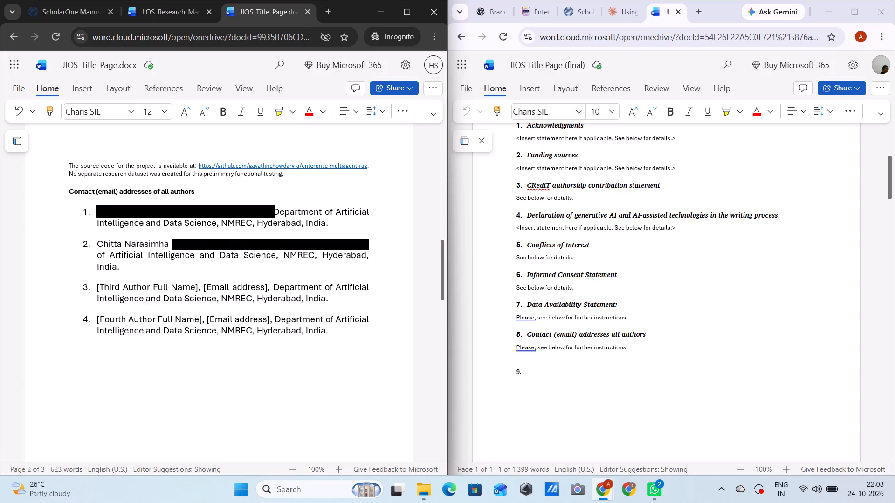
Replace the "[Third Author Full Name]" placeholder in the third contact entry with the third author's full name.
{"action": "left_click", "coordinate": [197, 289]}
{"action": "key", "text": "BackSpace"}
{"action": "key", "text": "BackSpace"}
{"action": "key", "text": "BackSpace"}
{"action": "key", "text": "BackSpace"}
{"action": "key", "text": "BackSpace"}
{"action": "key", "text": "BackSpace"}
{"action": "key", "text": "BackSpace"}
{"action": "key", "text": "BackSpace"}
{"action": "key", "text": "BackSpace"}
{"action": "key", "text": "BackSpace"}
{"action": "key", "text": "BackSpace"}
{"action": "key", "text": "BackSpace"}
{"action": "key", "text": "BackSpace"}
{"action": "key", "text": "BackSpace"}
{"action": "key", "text": "BackSpace"}
{"action": "key", "text": "BackSpace"}
{"action": "key", "text": "BackSpace"}
{"action": "key", "text": "BackSpace"}
{"action": "key", "text": "BackSpace"}
{"action": "key", "text": "BackSpace"}
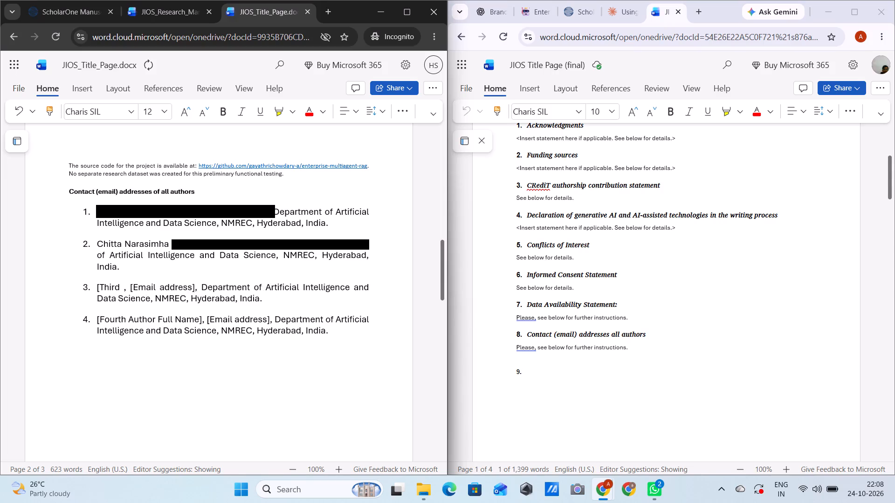
{"action": "key", "text": "BackSpace"}
{"action": "key", "text": "BackSpace"}
{"action": "key", "text": "BackSpace"}
{"action": "key", "text": "BackSpace"}
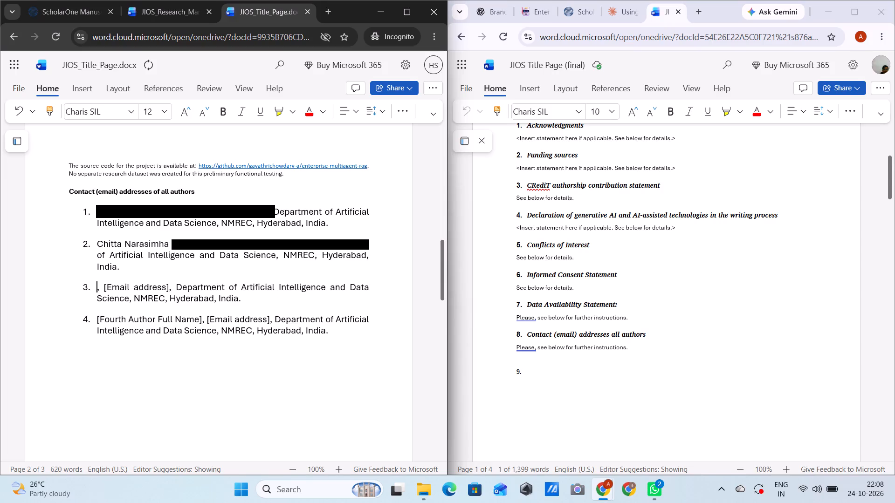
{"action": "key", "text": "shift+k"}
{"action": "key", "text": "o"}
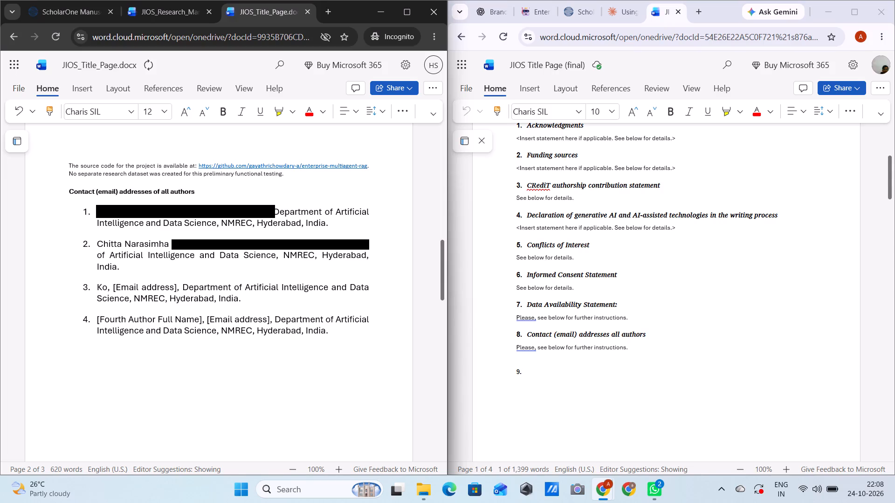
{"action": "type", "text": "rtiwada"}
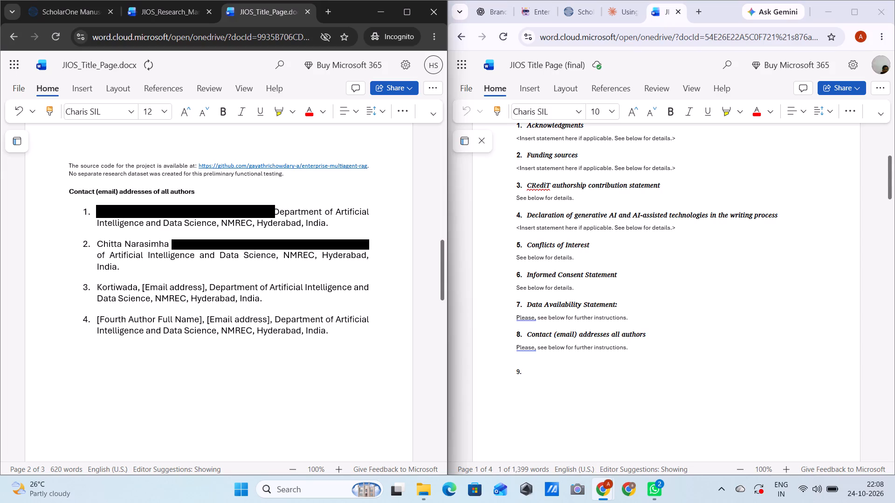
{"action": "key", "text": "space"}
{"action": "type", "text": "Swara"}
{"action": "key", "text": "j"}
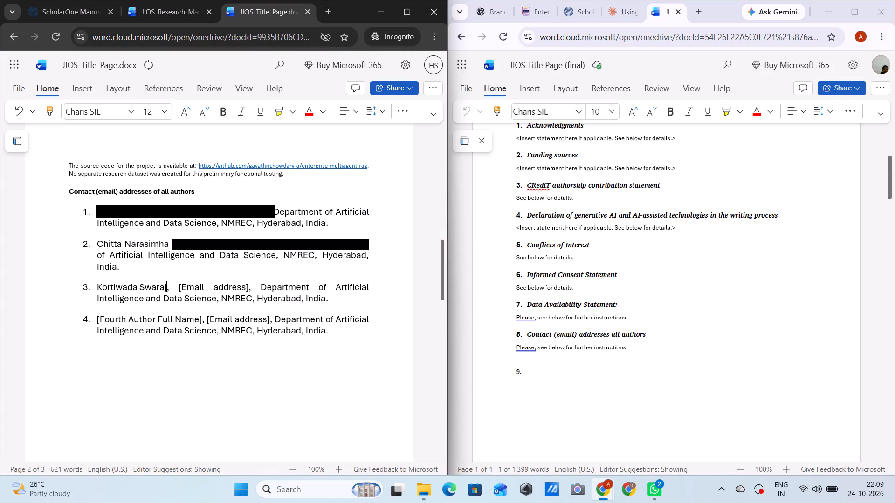
Replace the "[Email address]" placeholder in the third contact entry with the third author's email address, keeping a space before it.
{"action": "left_click", "coordinate": [175, 287]}
{"action": "key", "text": "BackSpace"}
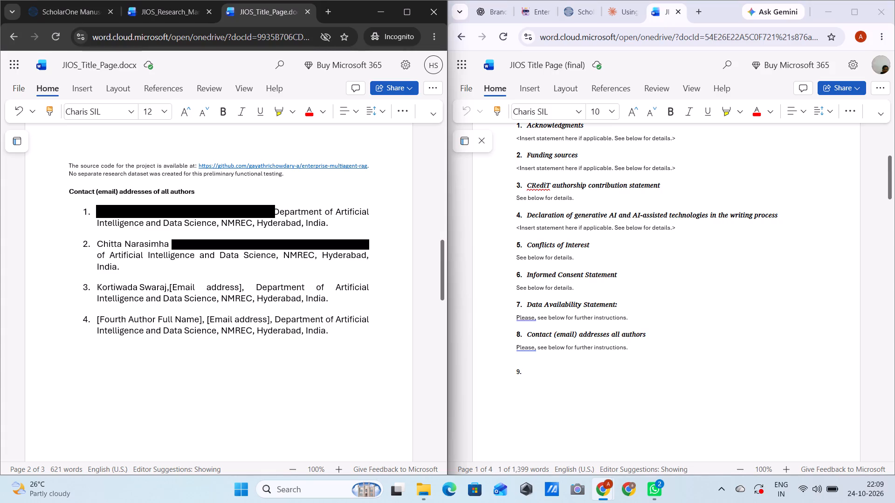
{"action": "key", "text": "Right"}
{"action": "key", "text": "Right"}
{"action": "key", "text": "Right"}
{"action": "key", "text": "Right"}
{"action": "key", "text": "Right"}
{"action": "key", "text": "Right"}
{"action": "key", "text": "Right"}
{"action": "key", "text": "Right"}
{"action": "key", "text": "Right"}
{"action": "key", "text": "Right"}
{"action": "key", "text": "Right"}
{"action": "key", "text": "Right"}
{"action": "key", "text": "Right"}
{"action": "key", "text": "Right"}
{"action": "key", "text": "Right"}
{"action": "key", "text": "Right"}
{"action": "key", "text": "Left"}
{"action": "key", "text": "BackSpace"}
{"action": "key", "text": "BackSpace"}
{"action": "key", "text": "BackSpace"}
{"action": "key", "text": "BackSpace"}
{"action": "key", "text": "BackSpace"}
{"action": "key", "text": "BackSpace"}
{"action": "key", "text": "BackSpace"}
{"action": "key", "text": "BackSpace"}
{"action": "key", "text": "BackSpace"}
{"action": "key", "text": "BackSpace"}
{"action": "key", "text": "BackSpace"}
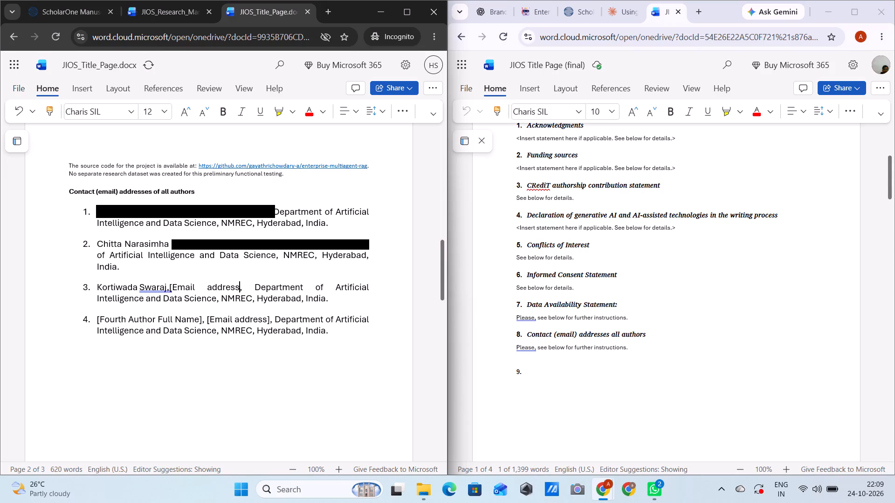
{"action": "key", "text": "BackSpace"}
{"action": "key", "text": "BackSpace"}
{"action": "key", "text": "BackSpace"}
{"action": "key", "text": "BackSpace"}
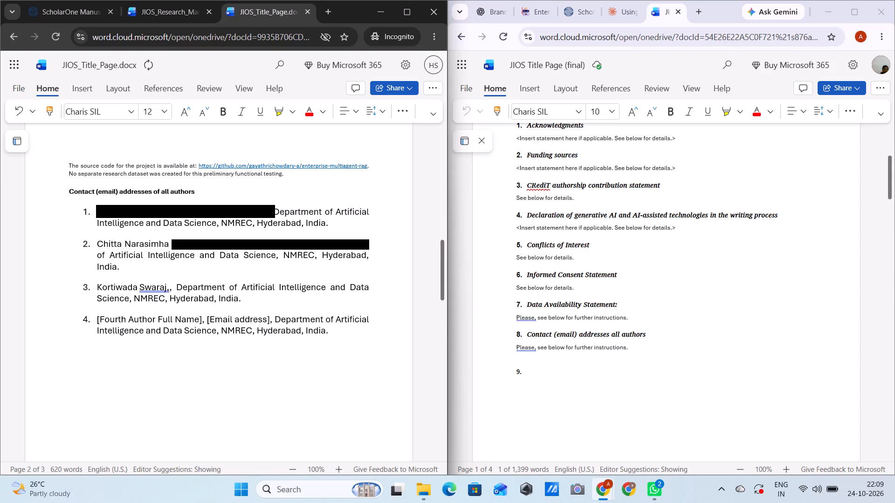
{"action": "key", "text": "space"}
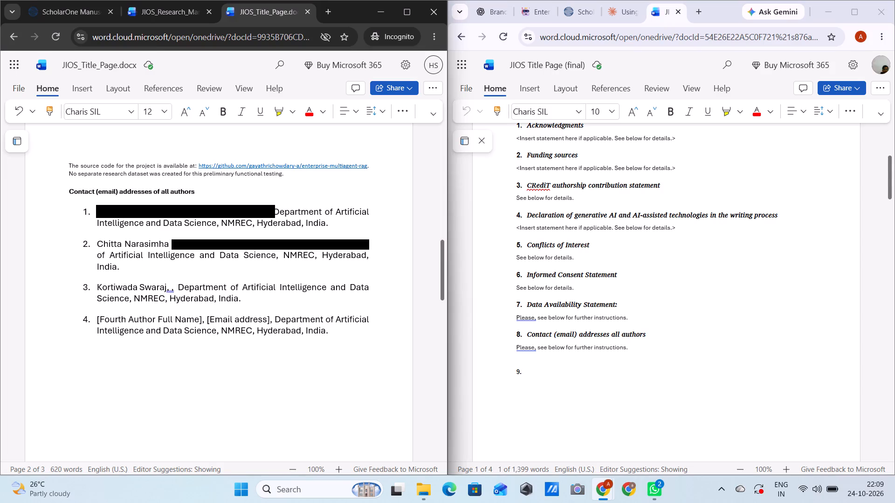
{"action": "scroll", "coordinate": [523, 293], "scroll_direction": "down", "scroll_amount": 4}
{"action": "scroll", "coordinate": [561, 315], "scroll_direction": "down", "scroll_amount": 3}
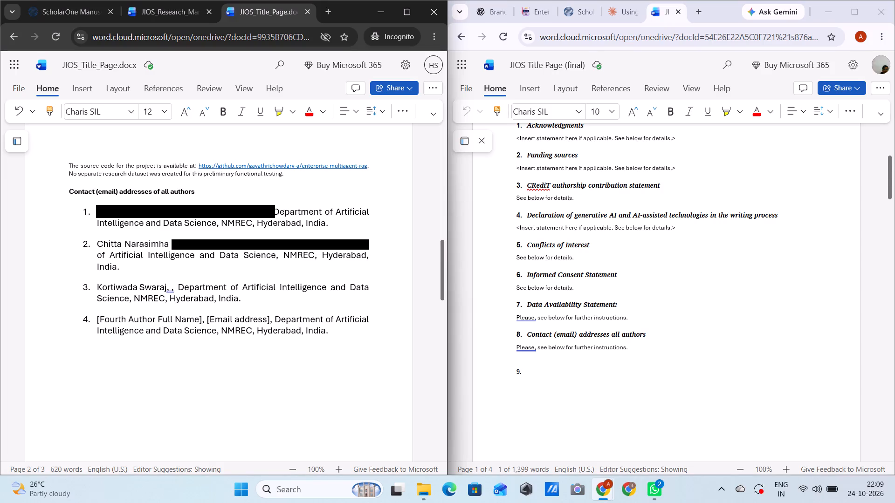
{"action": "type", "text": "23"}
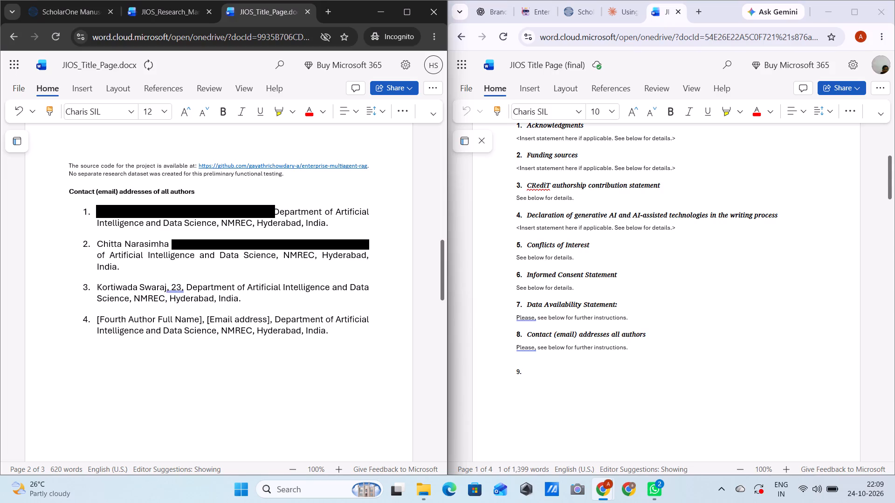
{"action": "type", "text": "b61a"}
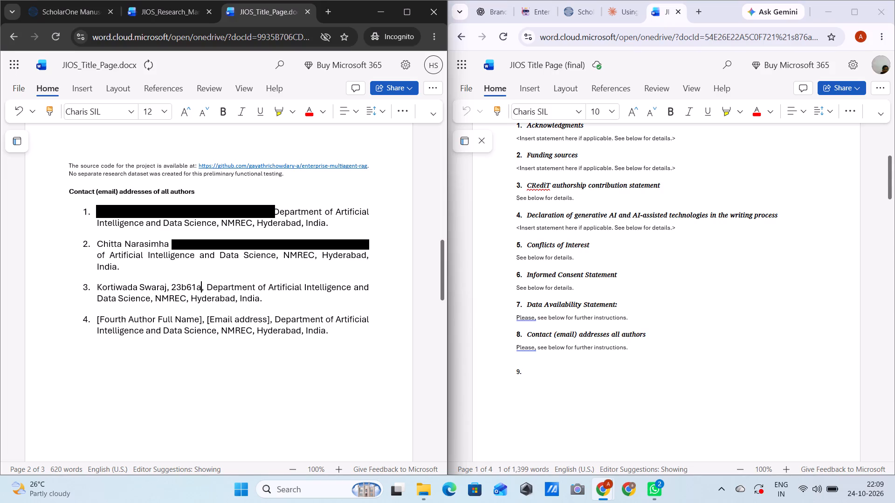
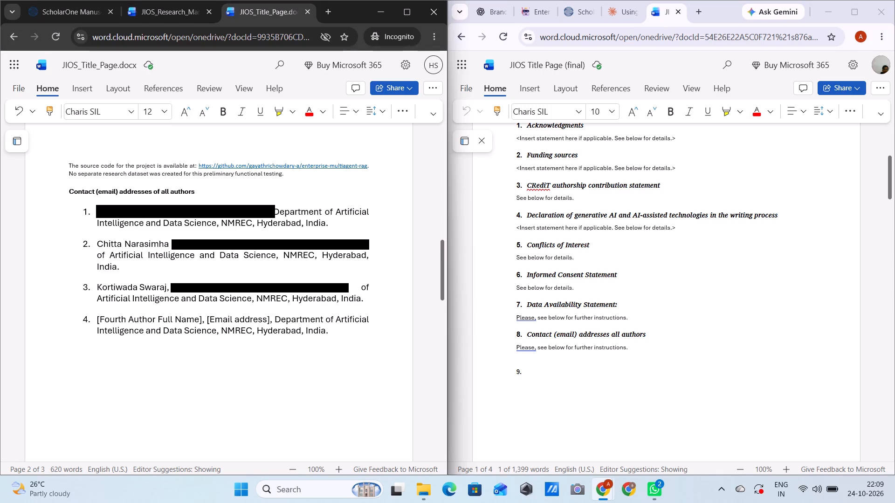
Clear the text between the name and "of Artificial" in the third contact entry and re-enter the third author's email address after a comma.
{"action": "key", "text": "BackSpace"}
{"action": "left_click", "coordinate": [360, 288]}
{"action": "key", "text": "BackSpace"}
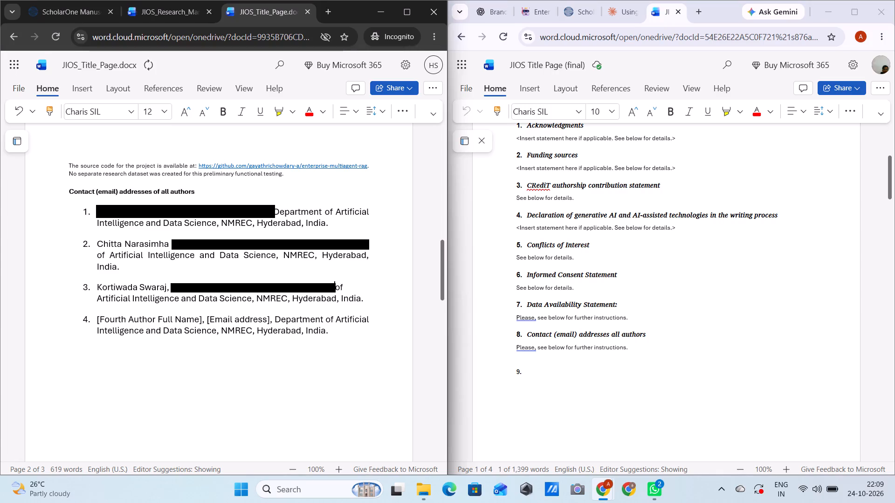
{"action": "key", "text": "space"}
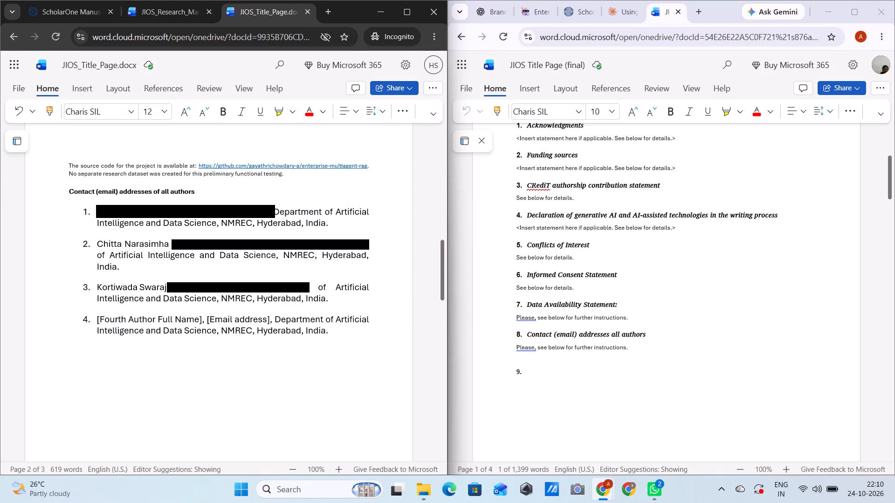
{"action": "key", "text": "BackSpace"}
{"action": "key", "text": "BackSpace"}
{"action": "key", "text": "BackSpace"}
{"action": "key", "text": "BackSpace"}
{"action": "key", "text": "BackSpace"}
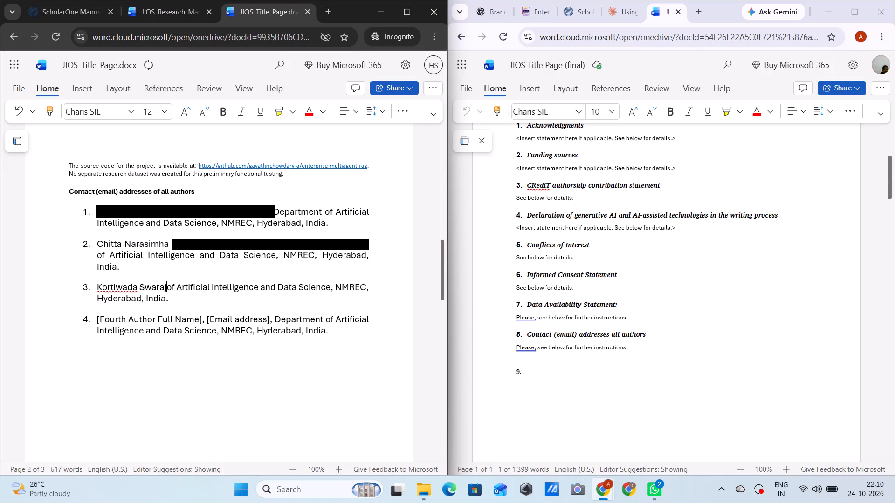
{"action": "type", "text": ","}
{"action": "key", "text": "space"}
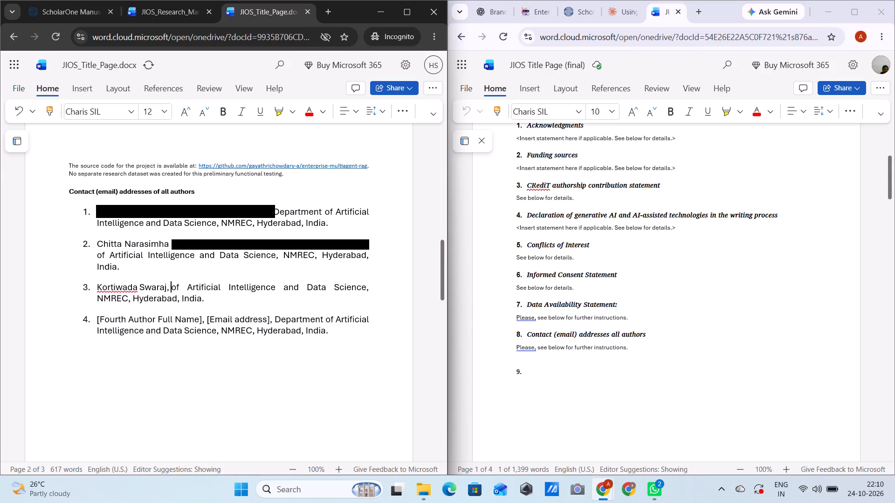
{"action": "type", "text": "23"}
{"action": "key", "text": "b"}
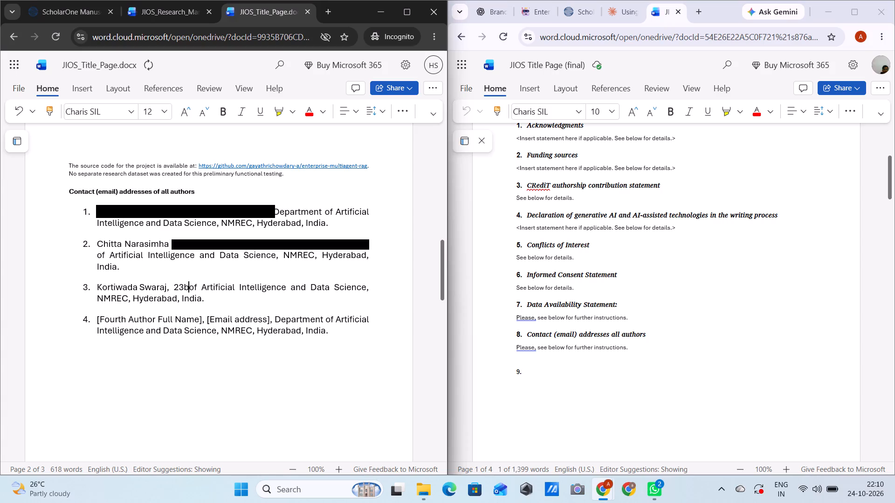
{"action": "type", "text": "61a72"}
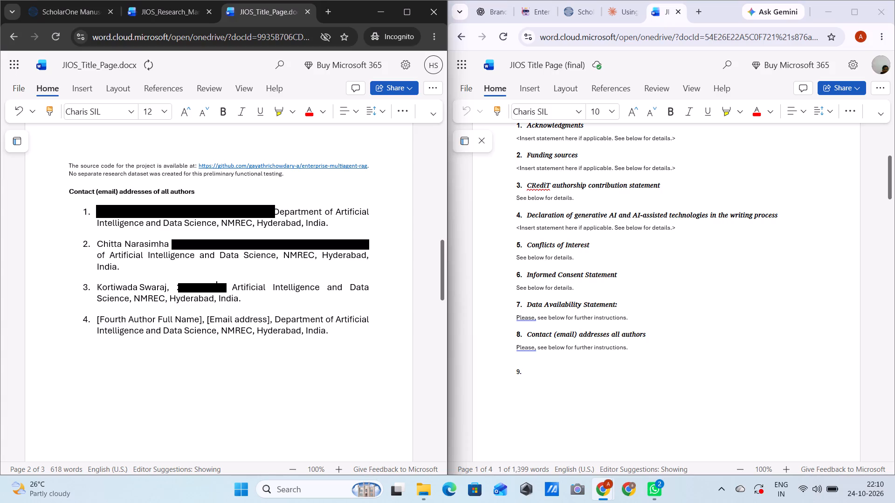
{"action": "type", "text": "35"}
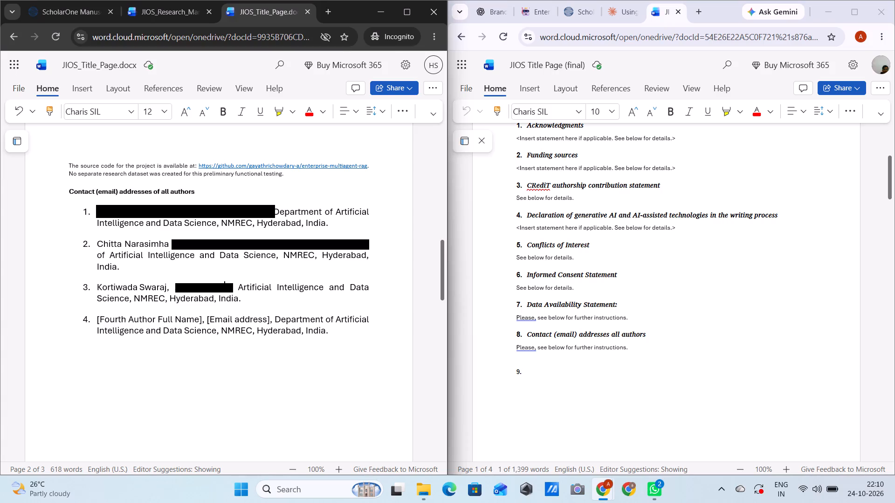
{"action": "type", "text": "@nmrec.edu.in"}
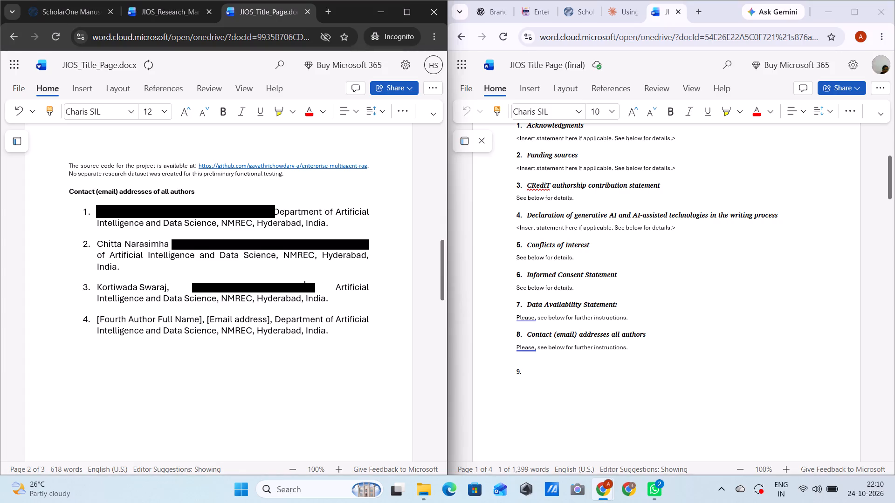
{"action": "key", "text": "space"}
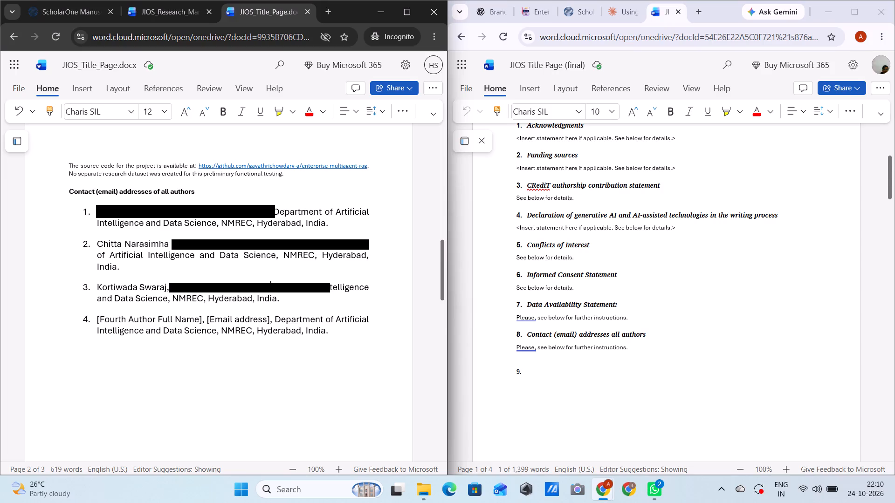
Insert a comma and the word "Department" between the third author's email address and "of Artificial Intelligence".
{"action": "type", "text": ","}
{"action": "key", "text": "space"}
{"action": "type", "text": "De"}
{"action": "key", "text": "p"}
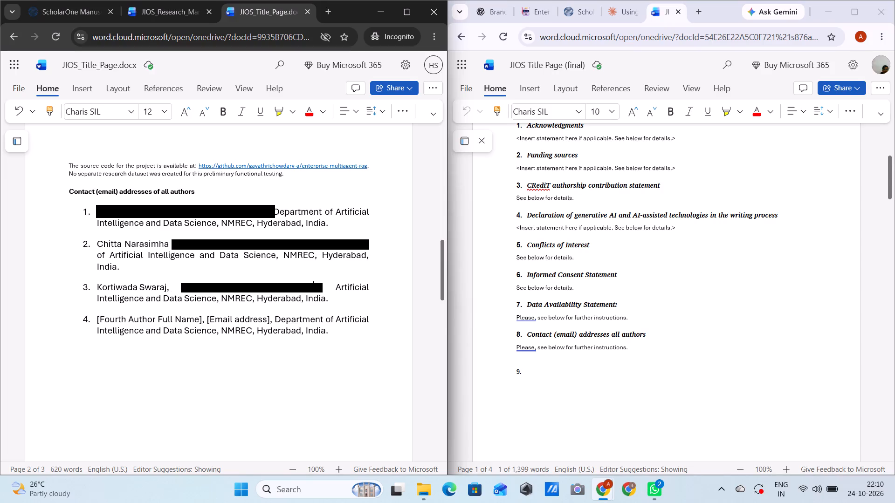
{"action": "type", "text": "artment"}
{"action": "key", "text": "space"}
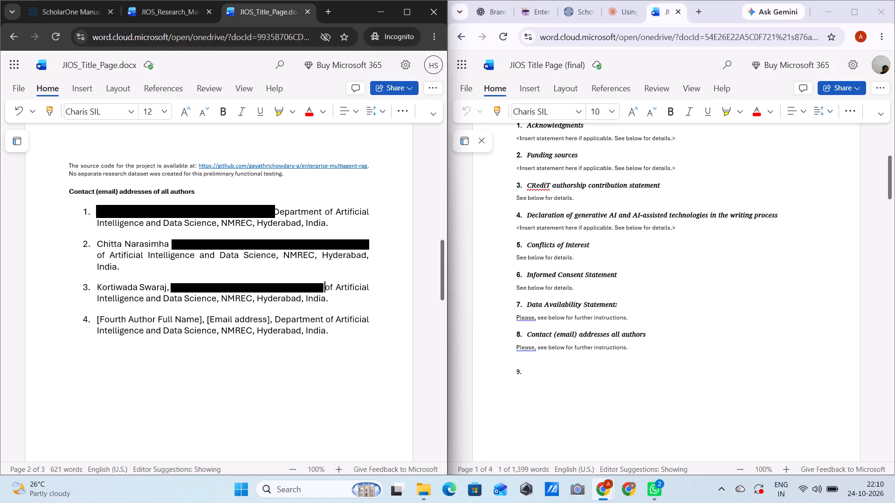
Turn the second author's email address in the contact list into a hyperlink, using the same address as the link target.
{"action": "triple_click", "coordinate": [296, 244]}
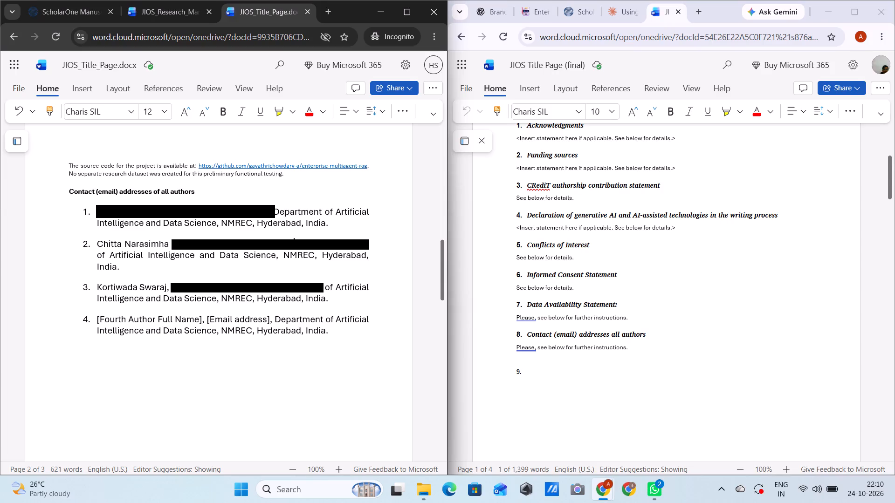
{"action": "left_click", "coordinate": [296, 244]}
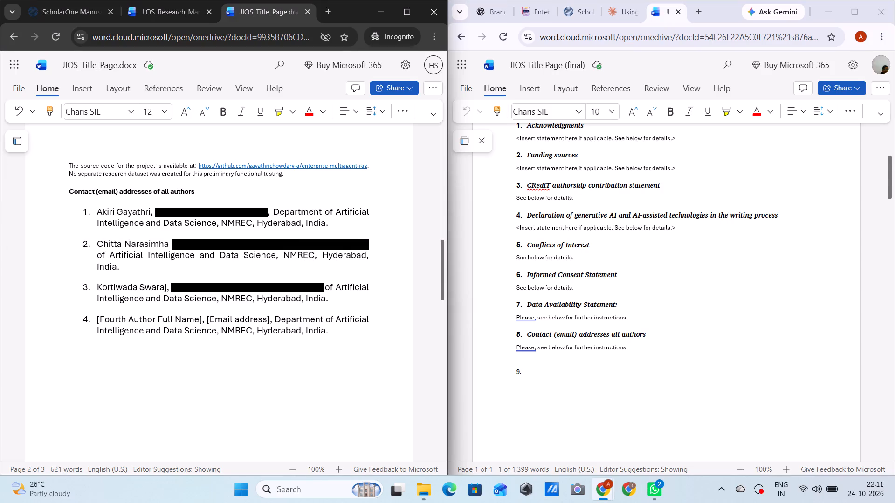
{"action": "left_click_drag", "start_coordinate": [201, 243], "coordinate": [304, 253]}
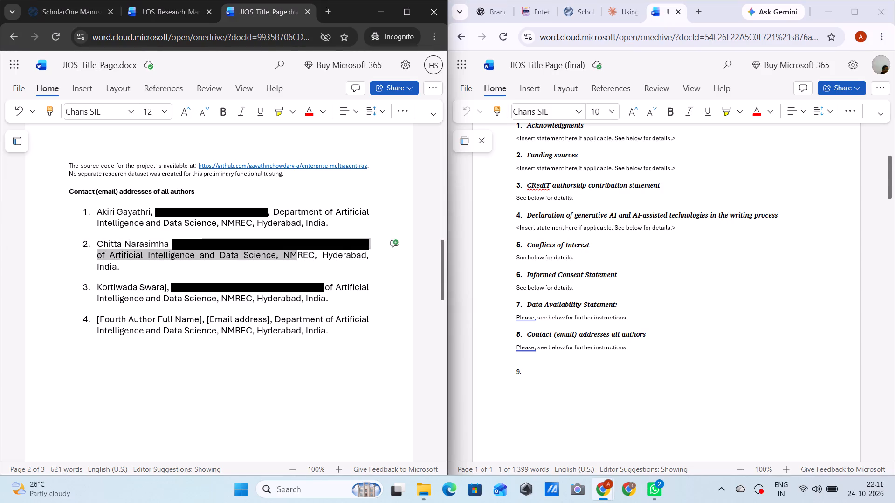
{"action": "left_click_drag", "start_coordinate": [304, 253], "coordinate": [313, 246]}
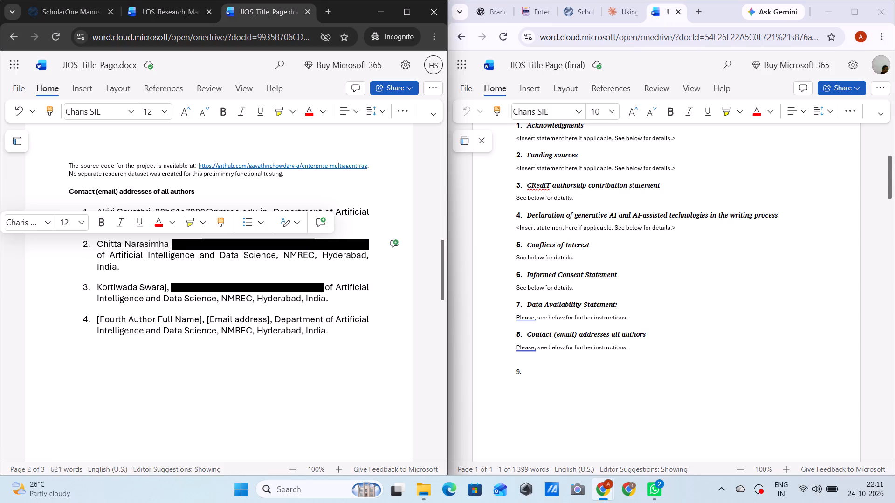
{"action": "left_click", "coordinate": [83, 91]}
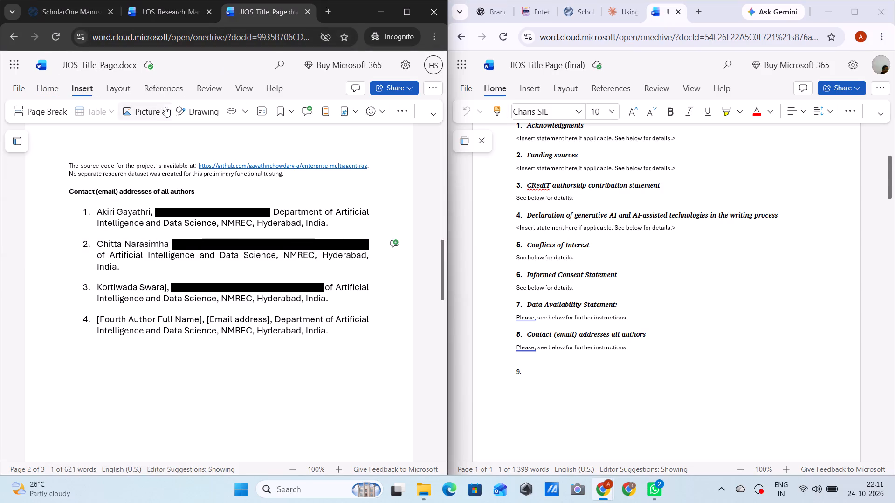
{"action": "left_click", "coordinate": [234, 106]}
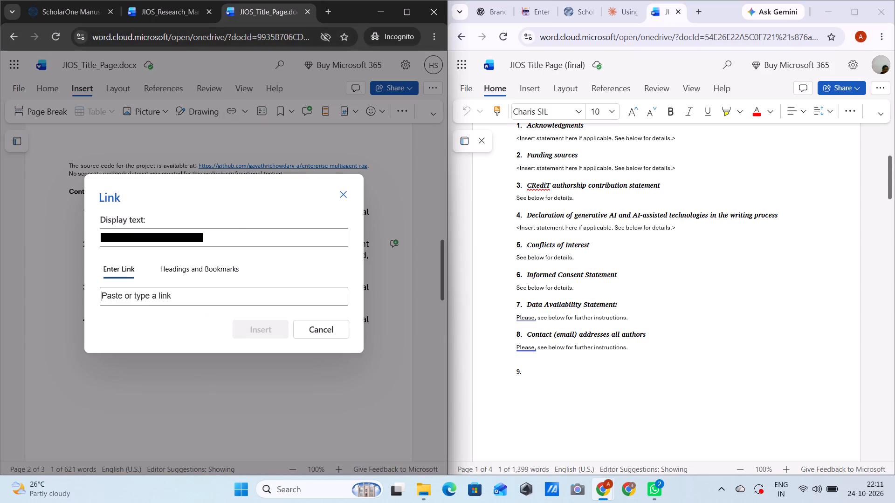
{"action": "left_click", "coordinate": [181, 306]}
{"action": "left_click", "coordinate": [145, 236]}
{"action": "double_click", "coordinate": [145, 236]}
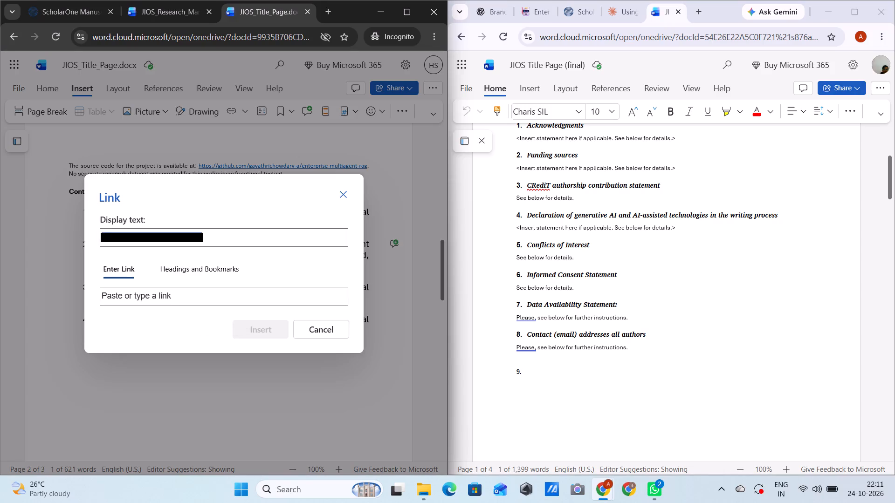
{"action": "key", "text": "ctrl+c"}
{"action": "left_click", "coordinate": [133, 297]}
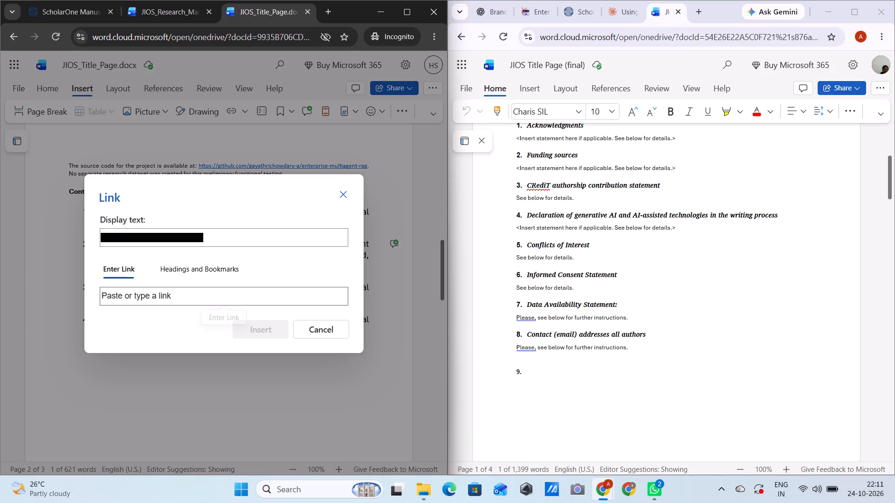
{"action": "key", "text": "ctrl+v"}
{"action": "left_click", "coordinate": [249, 328]}
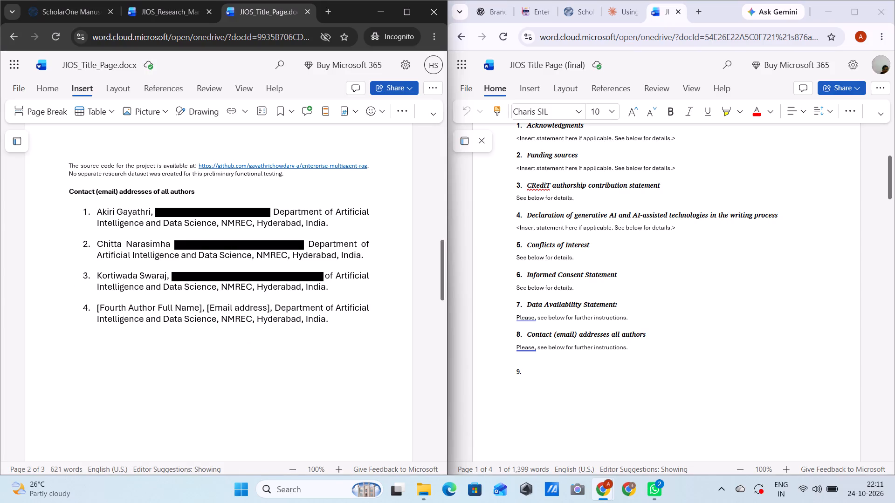
Turn the first author's email address in the contact list into a hyperlink, using the same address as the link target.
{"action": "triple_click", "coordinate": [190, 211]}
{"action": "left_click", "coordinate": [193, 210]}
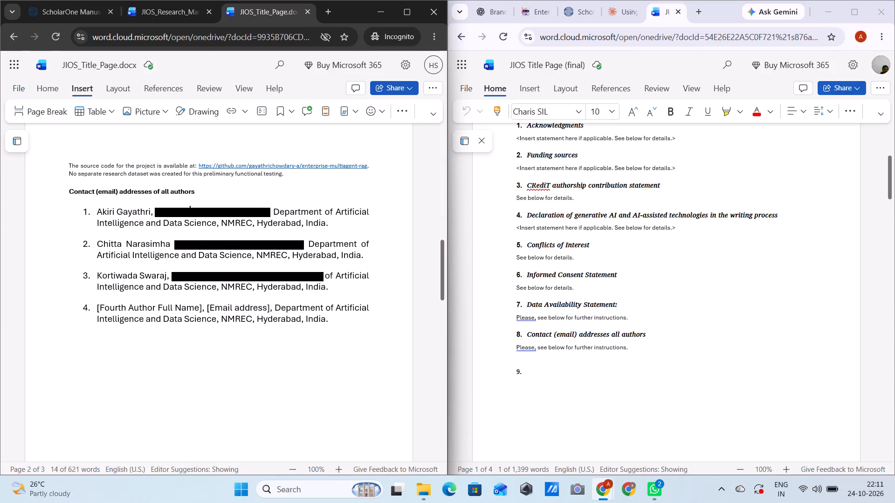
{"action": "left_click_drag", "start_coordinate": [154, 210], "coordinate": [217, 210]}
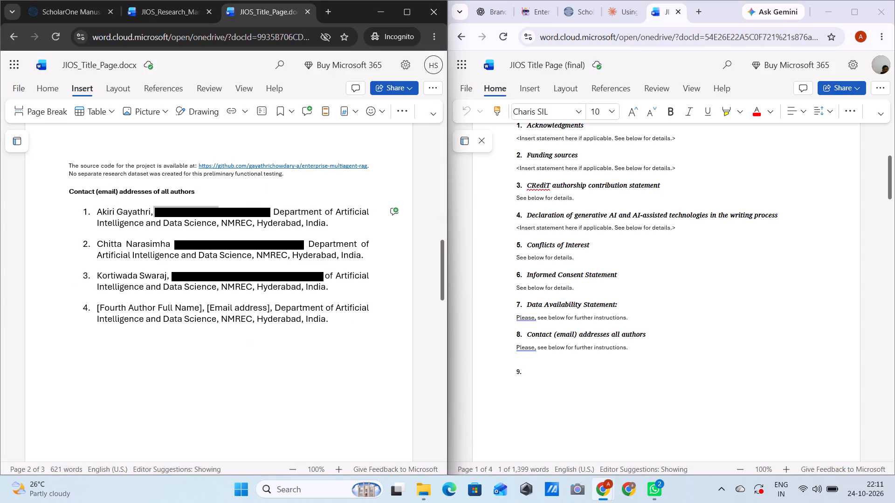
{"action": "left_click_drag", "start_coordinate": [217, 210], "coordinate": [266, 211]}
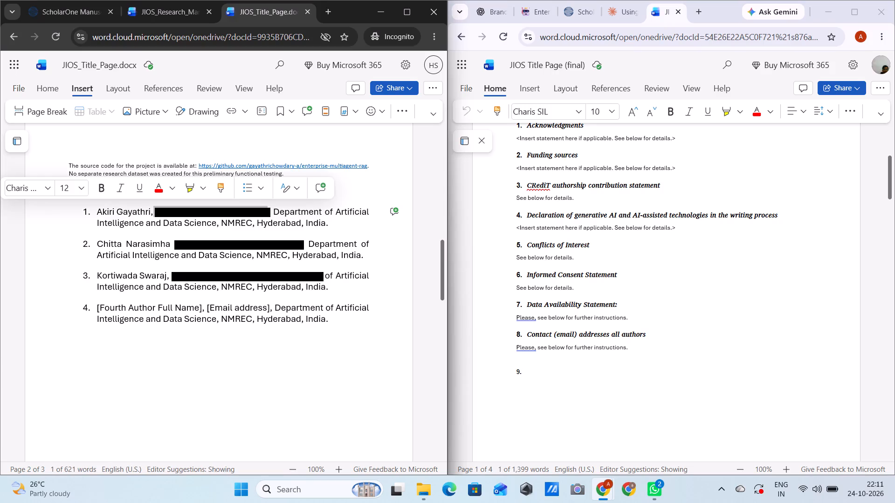
{"action": "key", "text": "ctrl+c"}
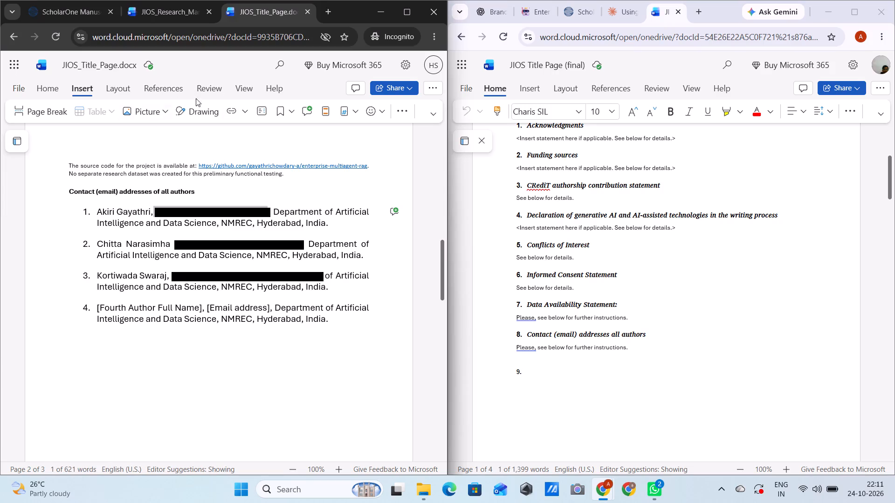
{"action": "left_click", "coordinate": [234, 109]}
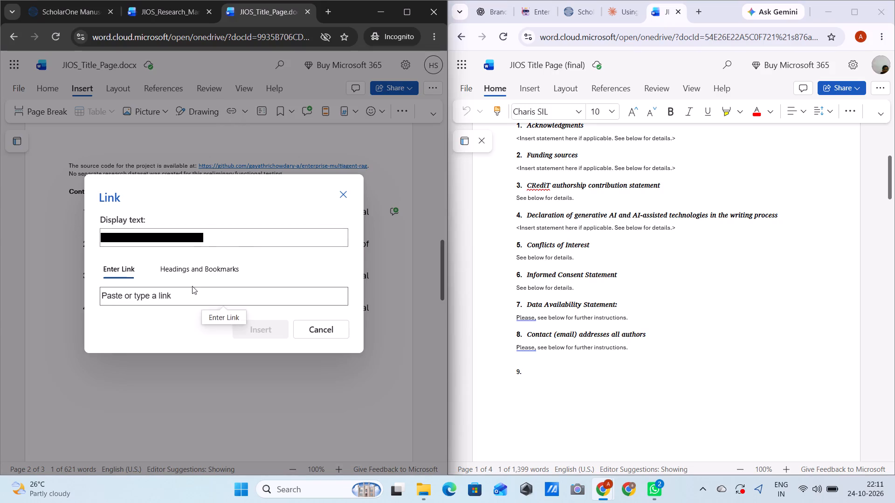
{"action": "left_click", "coordinate": [190, 290]}
{"action": "key", "text": "ctrl+v"}
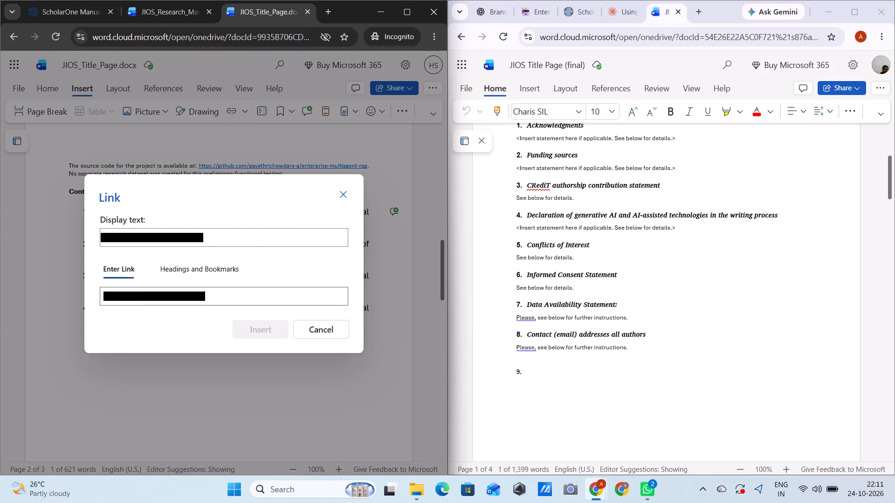
{"action": "left_click", "coordinate": [254, 331]}
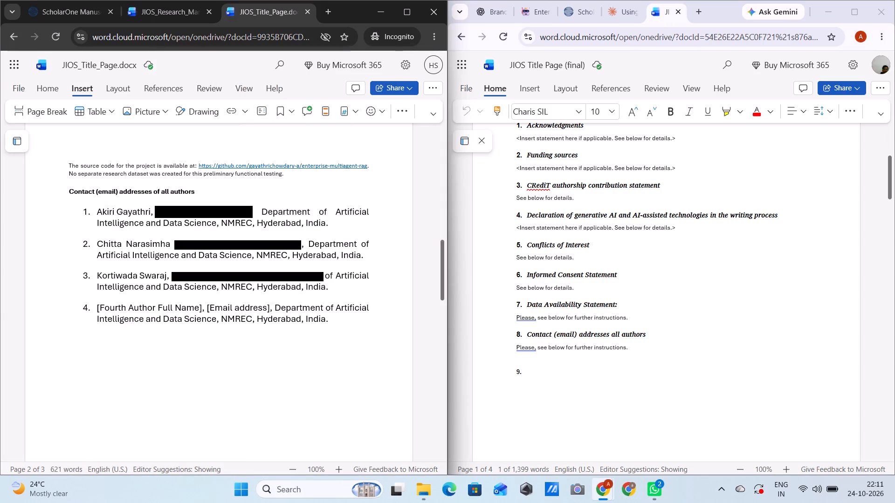
{"action": "left_click", "coordinate": [201, 308]}
{"action": "key", "text": "BackSpace"}
{"action": "key", "text": "BackSpace"}
{"action": "key", "text": "BackSpace"}
{"action": "key", "text": "BackSpace"}
{"action": "key", "text": "BackSpace"}
{"action": "key", "text": "BackSpace"}
{"action": "key", "text": "BackSpace"}
{"action": "key", "text": "BackSpace"}
{"action": "key", "text": "BackSpace"}
{"action": "key", "text": "BackSpace"}
{"action": "key", "text": "BackSpace"}
{"action": "key", "text": "BackSpace"}
{"action": "key", "text": "BackSpace"}
{"action": "key", "text": "BackSpace"}
{"action": "key", "text": "BackSpace"}
{"action": "key", "text": "BackSpace"}
{"action": "key", "text": "BackSpace"}
{"action": "key", "text": "BackSpace"}
{"action": "key", "text": "BackSpace"}
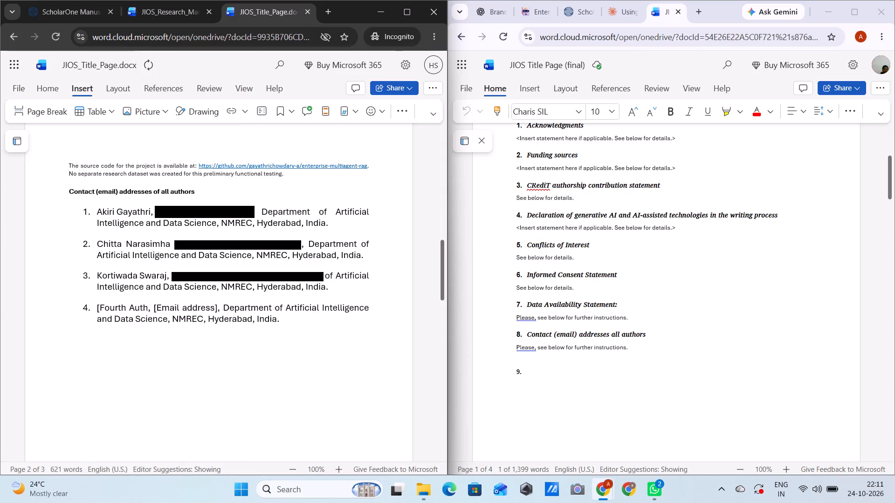
{"action": "key", "text": "BackSpace"}
{"action": "key", "text": "BackSpace"}
{"action": "key", "text": "BackSpace"}
{"action": "key", "text": "BackSpace"}
{"action": "key", "text": "BackSpace"}
{"action": "key", "text": "BackSpace"}
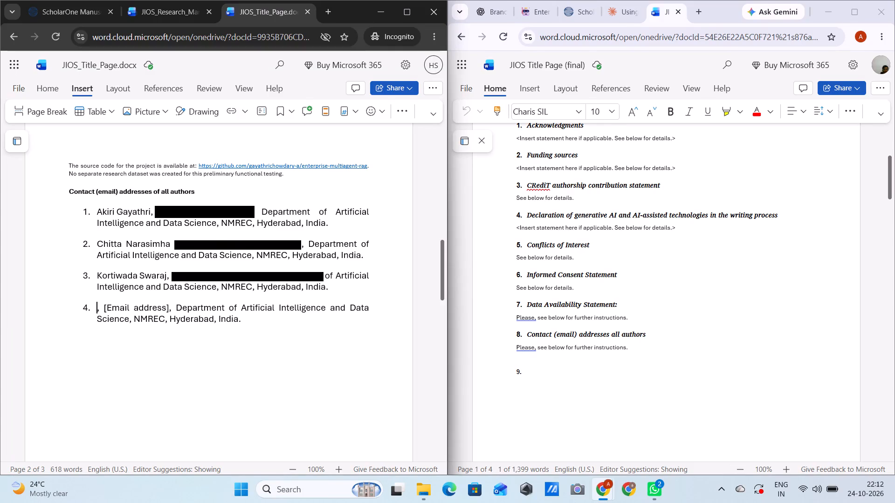